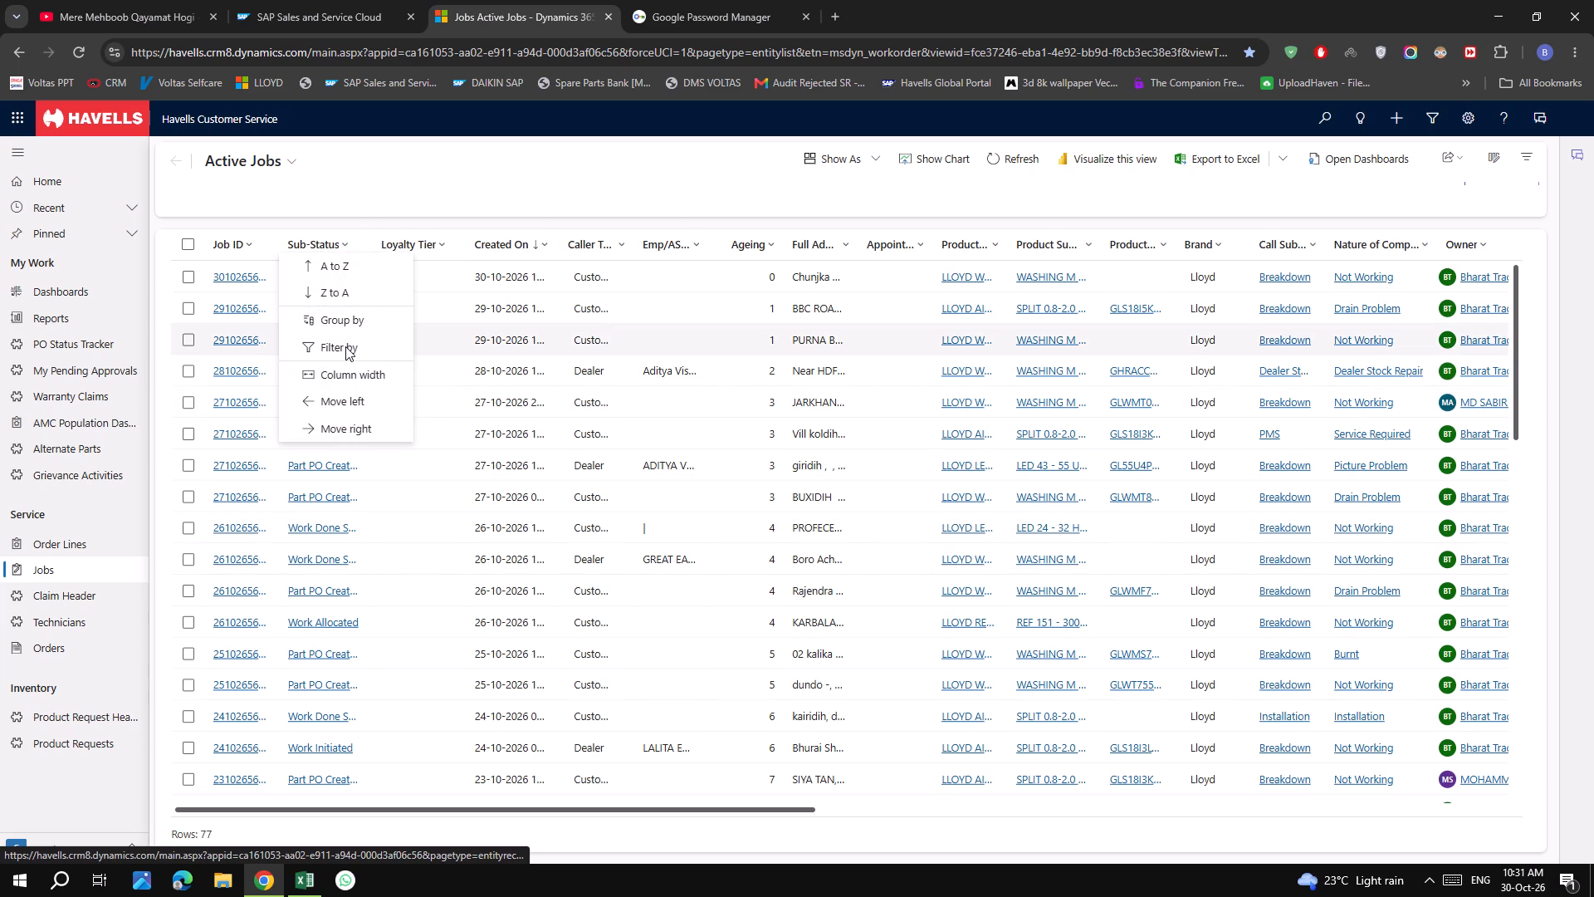
# Filter the Active Jobs list so that Sub-Status equals Work Allocated.
pyautogui.click(345, 346)
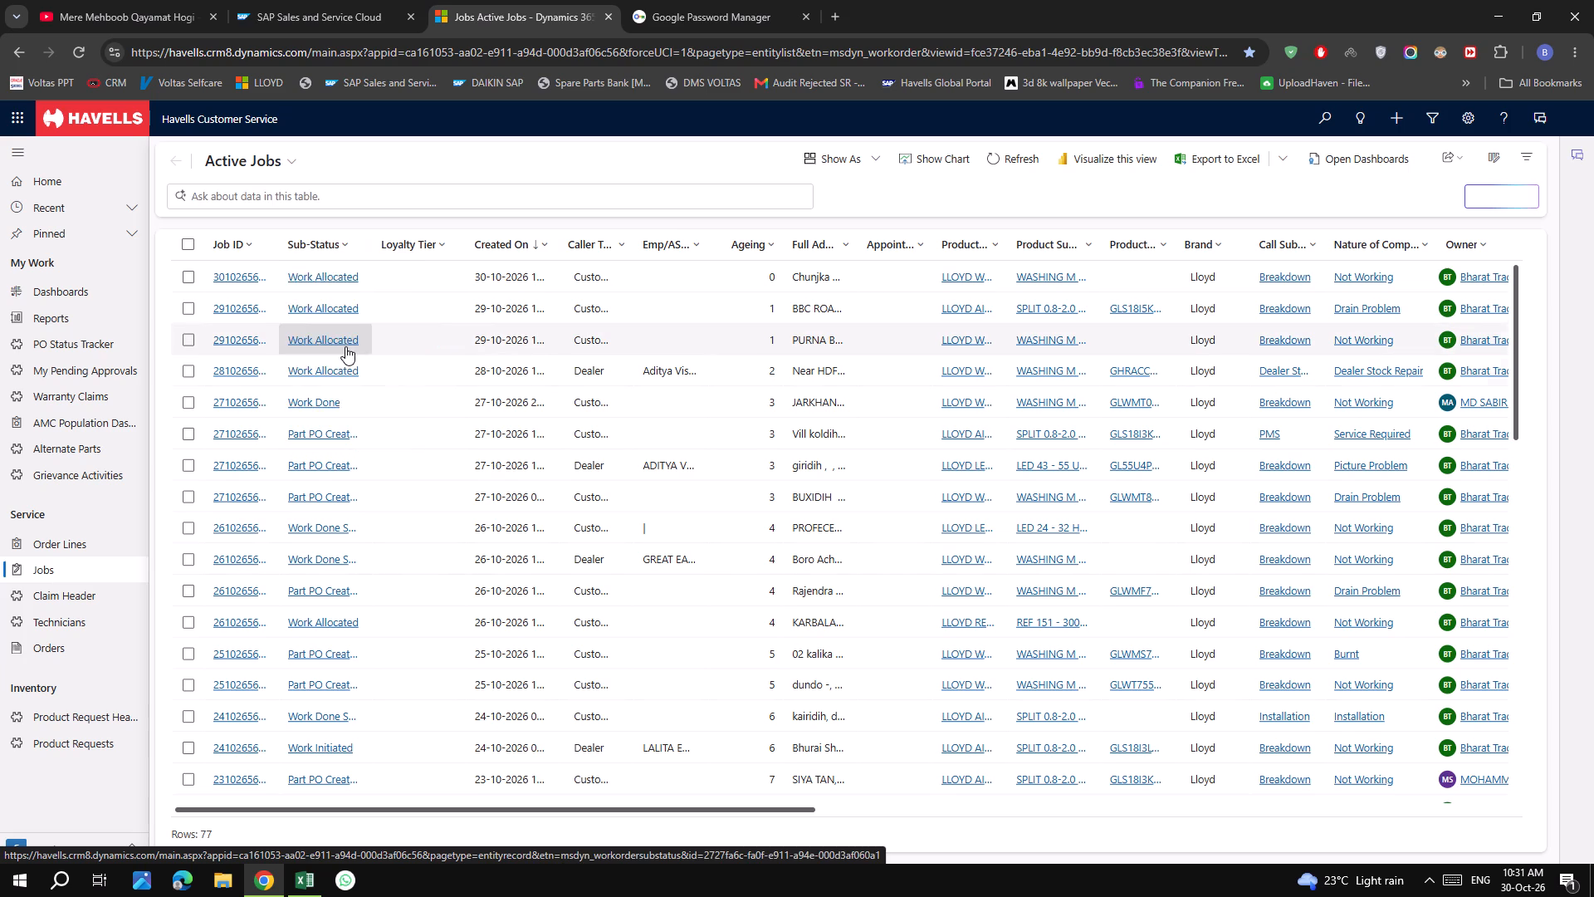
pyautogui.click(345, 346)
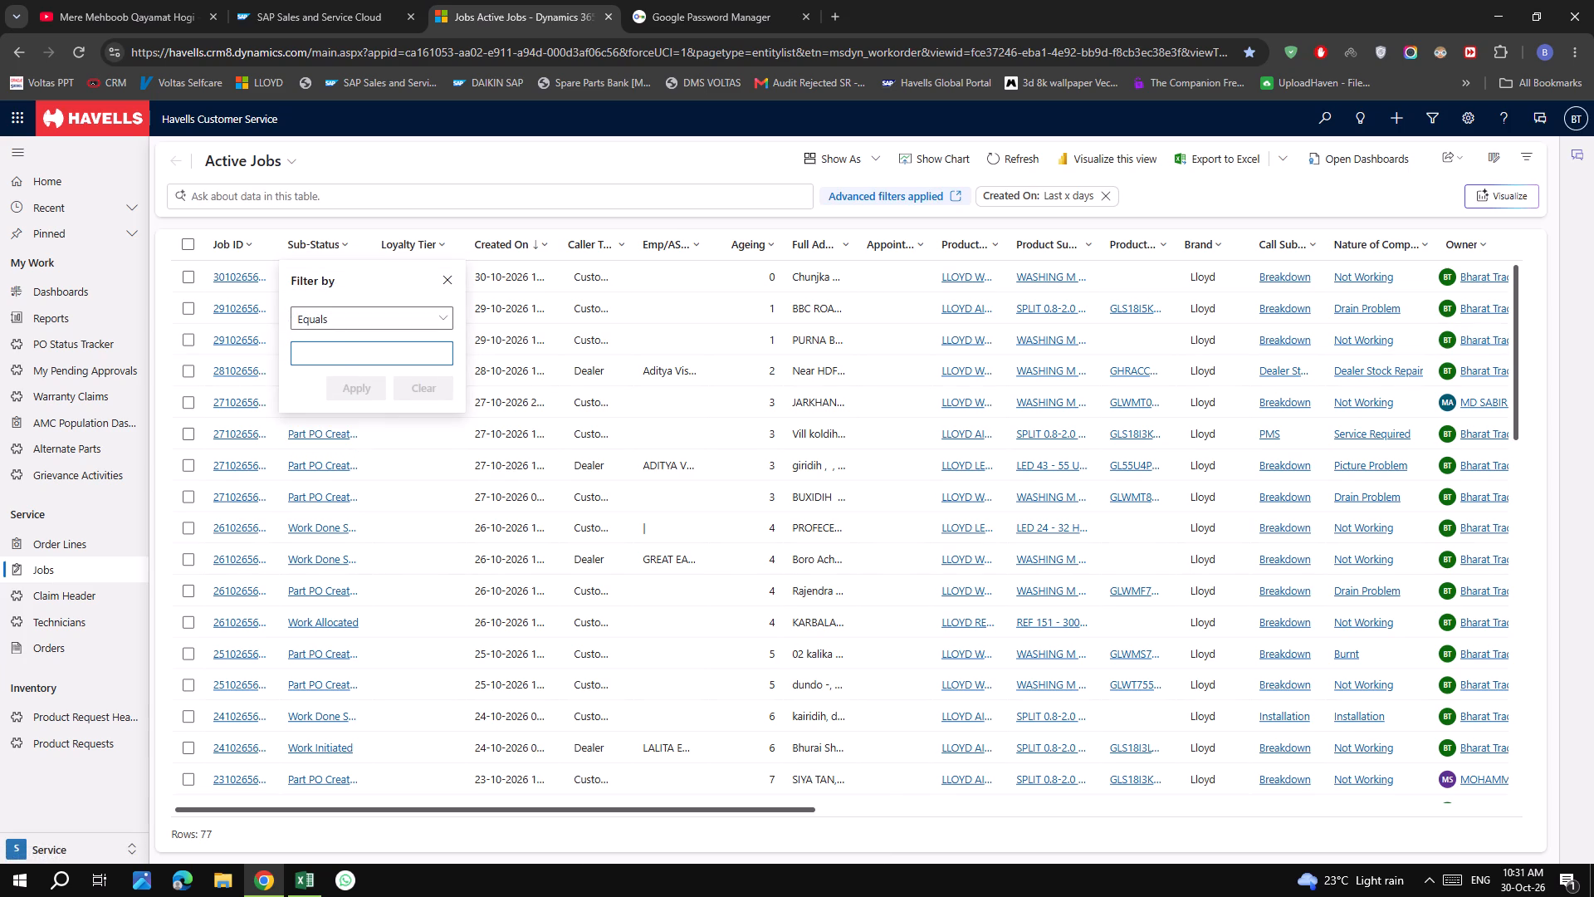
pyautogui.press('w')
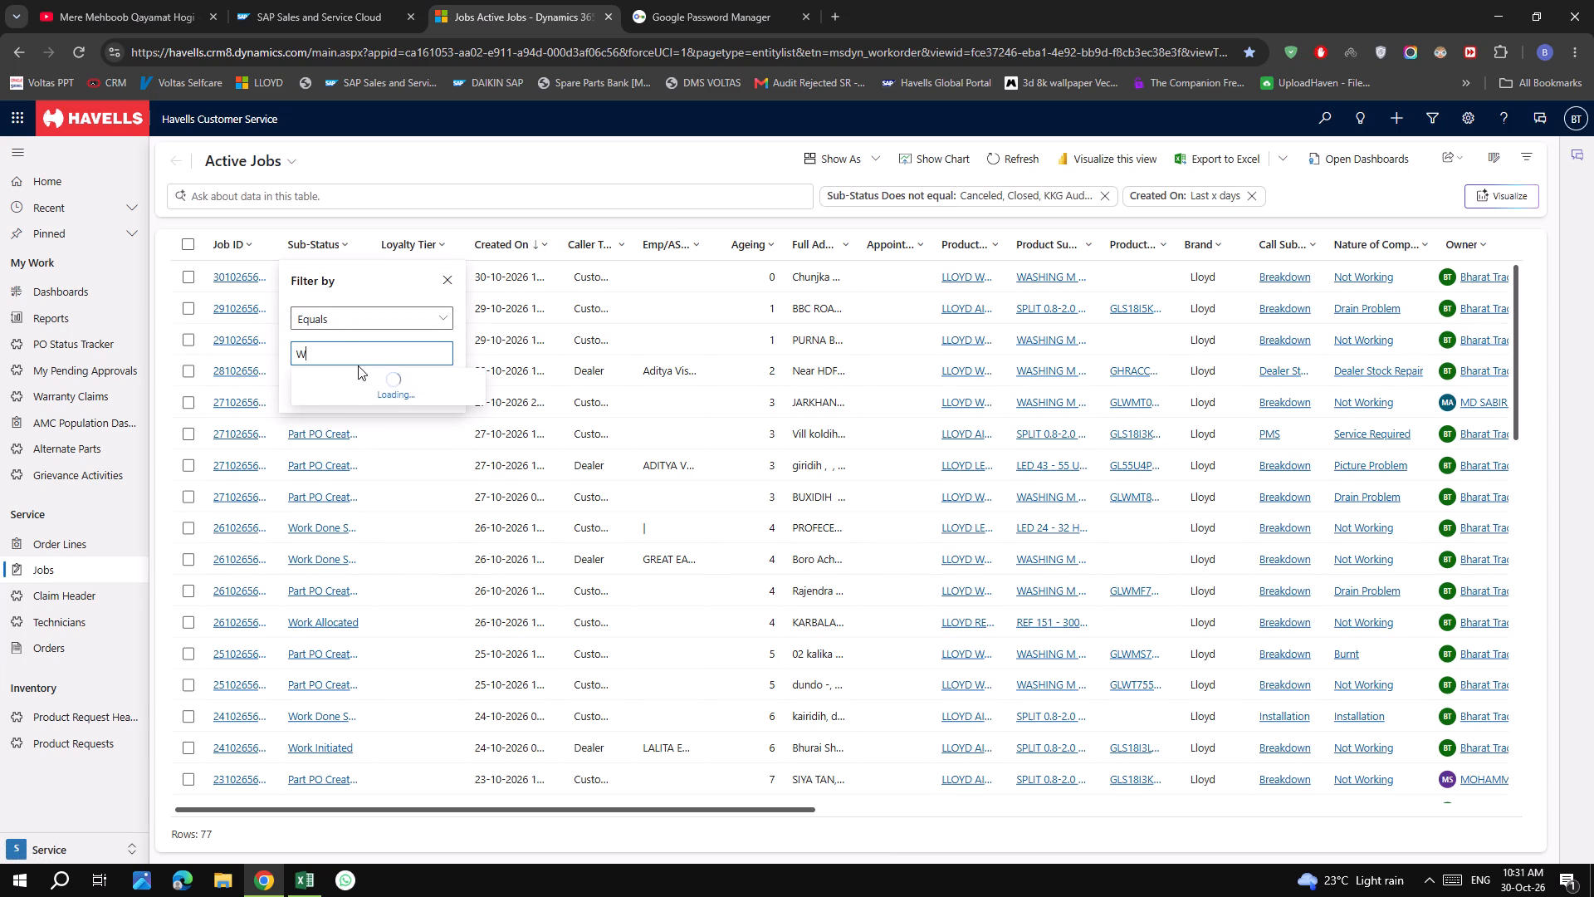
pyautogui.click(374, 384)
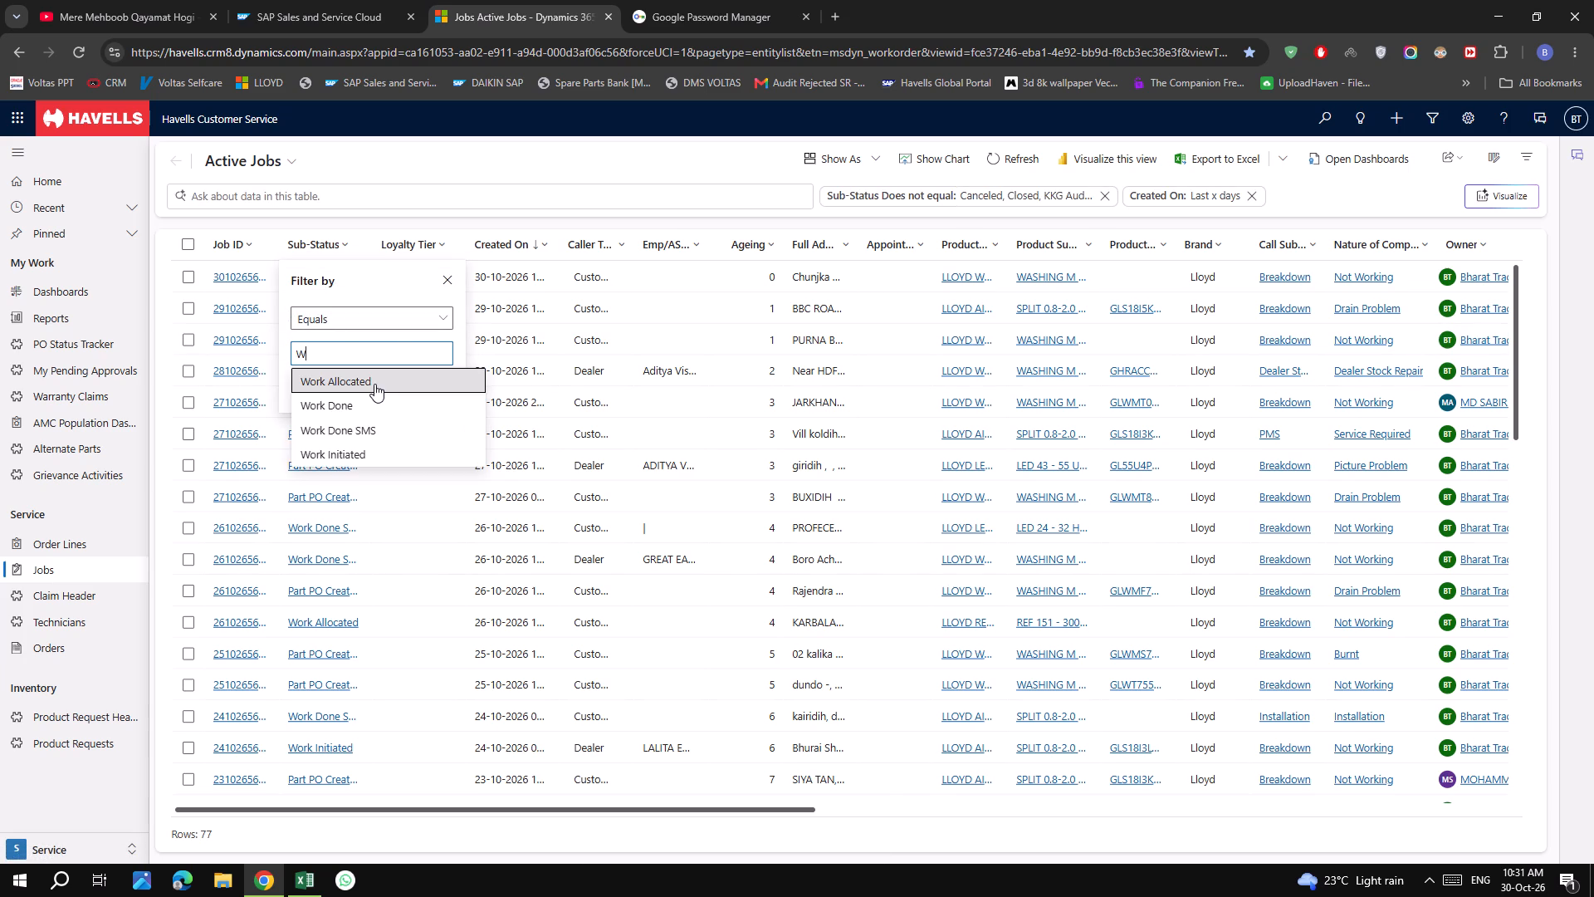
pyautogui.click(359, 416)
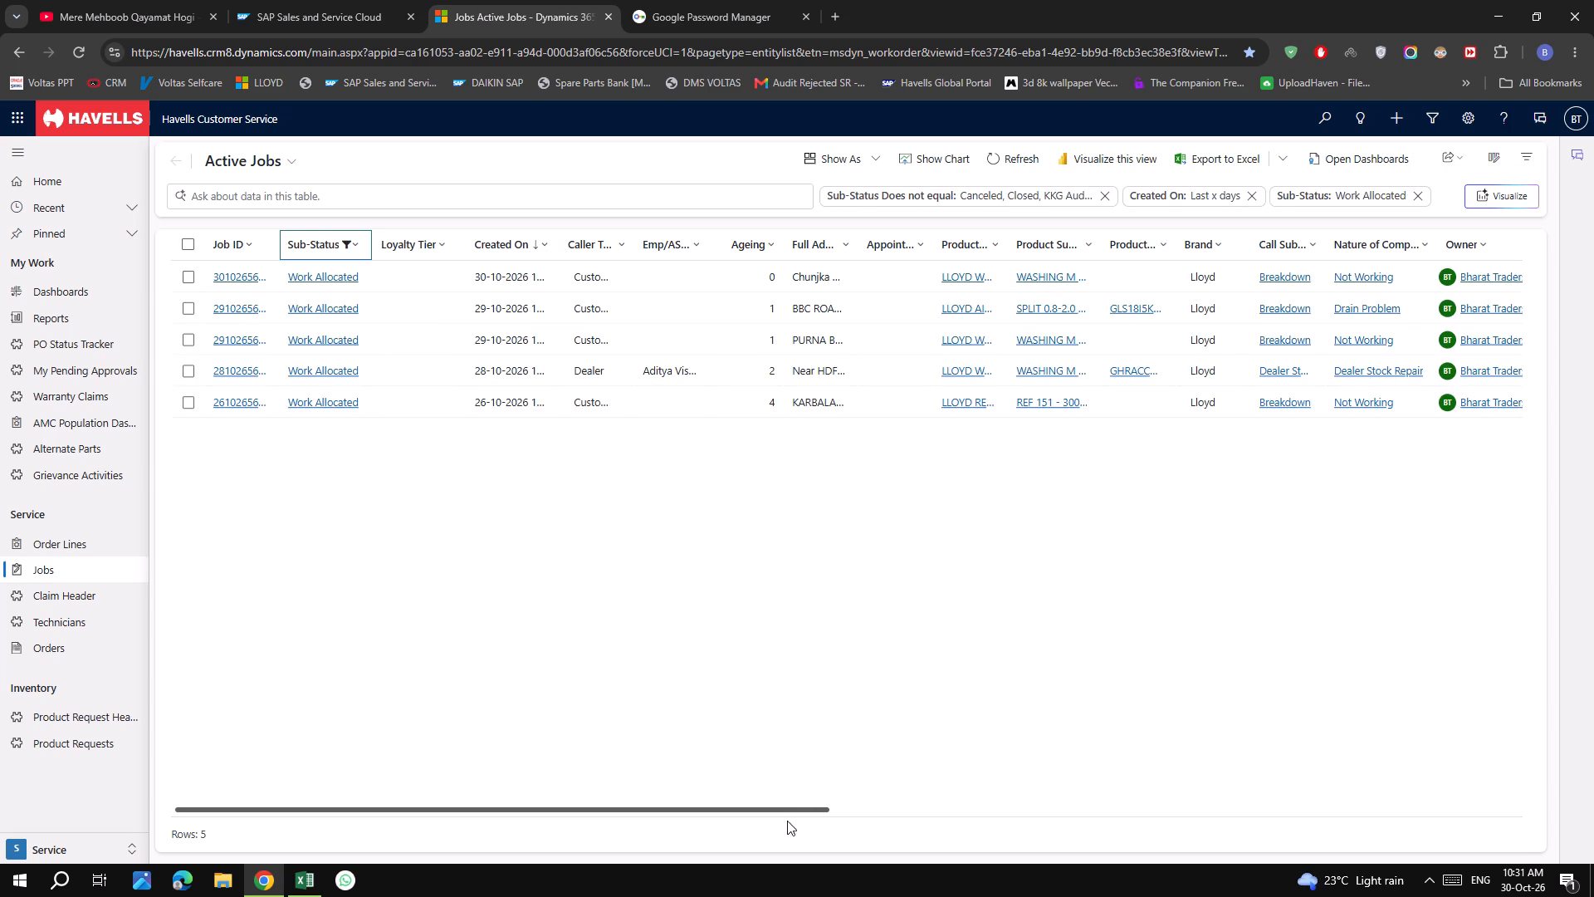
# Examine the ageing, product, call sub-type, complaint, owner and customer columns of the filtered jobs.
pyautogui.moveTo(791, 807); pyautogui.dragTo(844, 811)
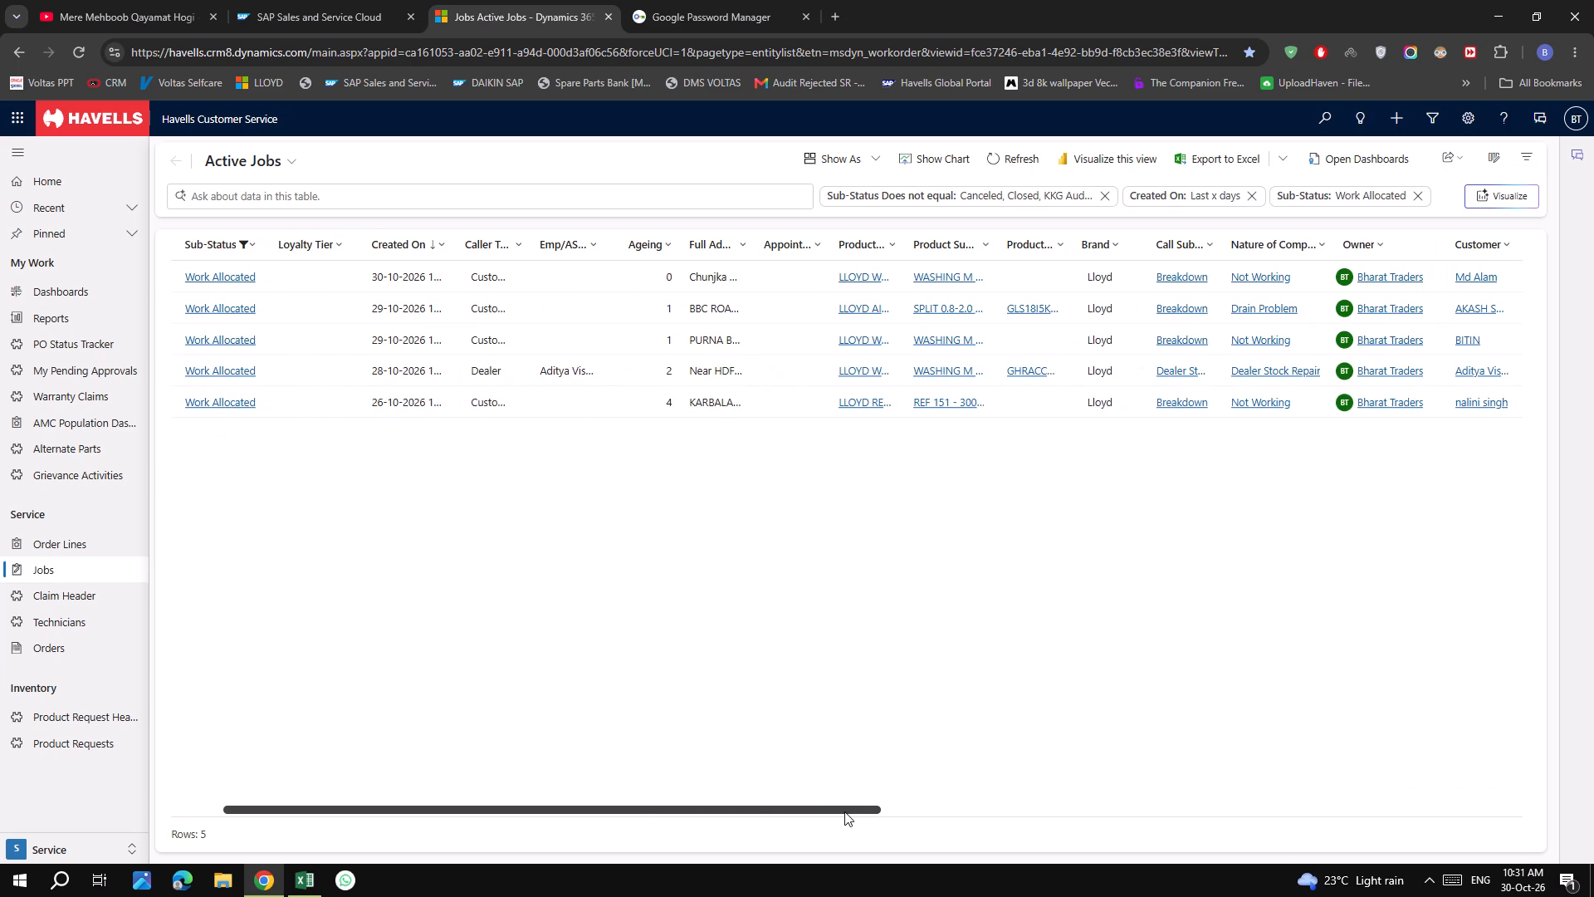
pyautogui.moveTo(844, 811); pyautogui.dragTo(850, 812)
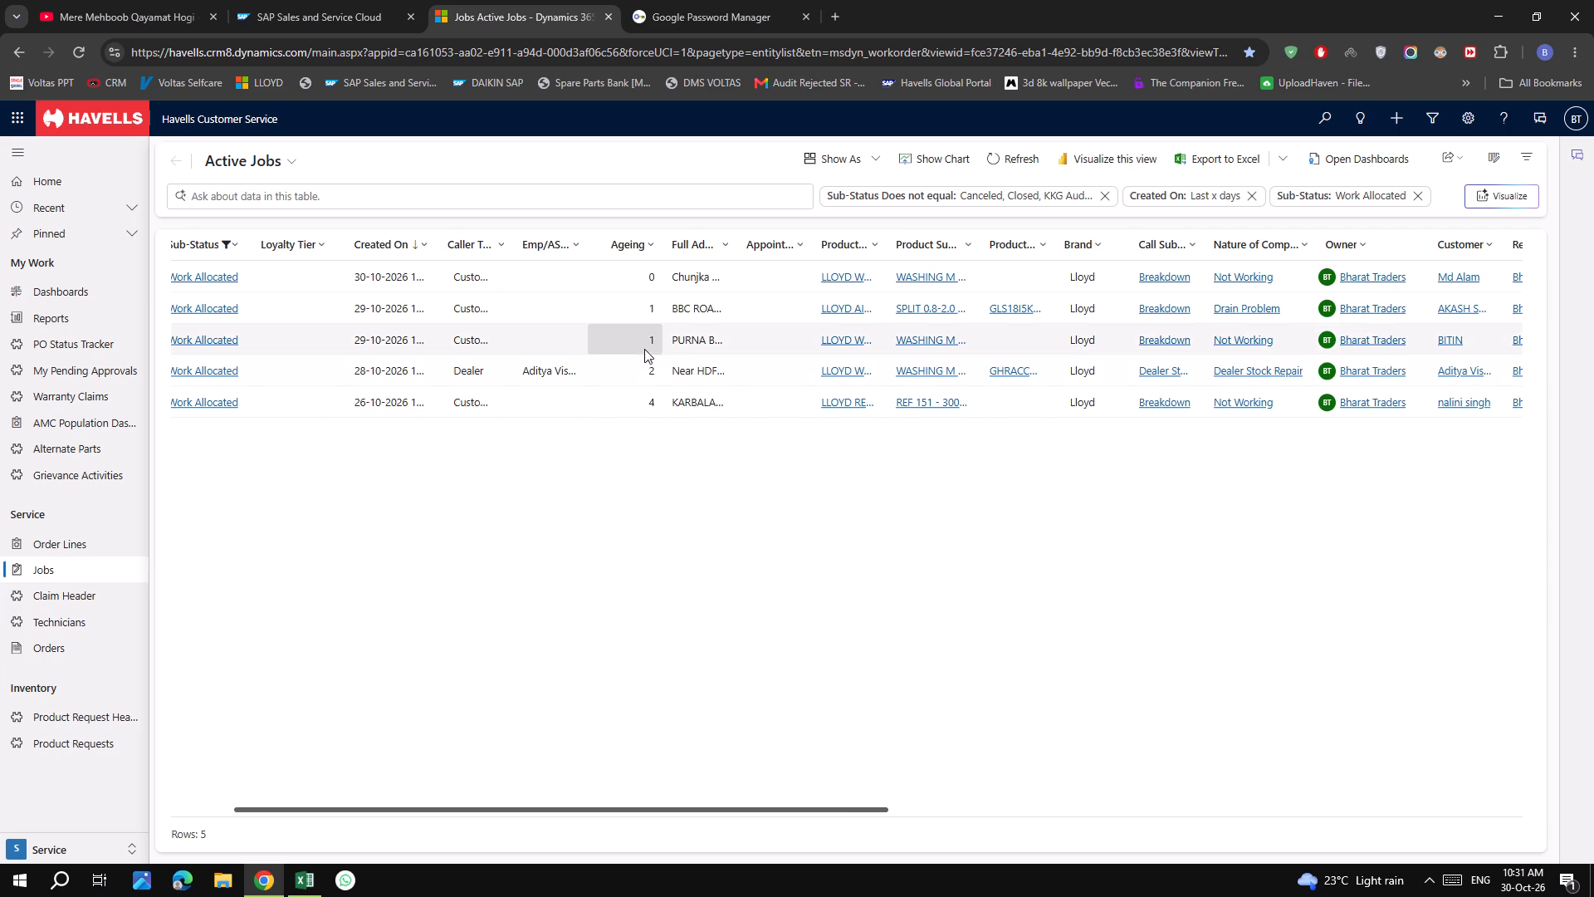
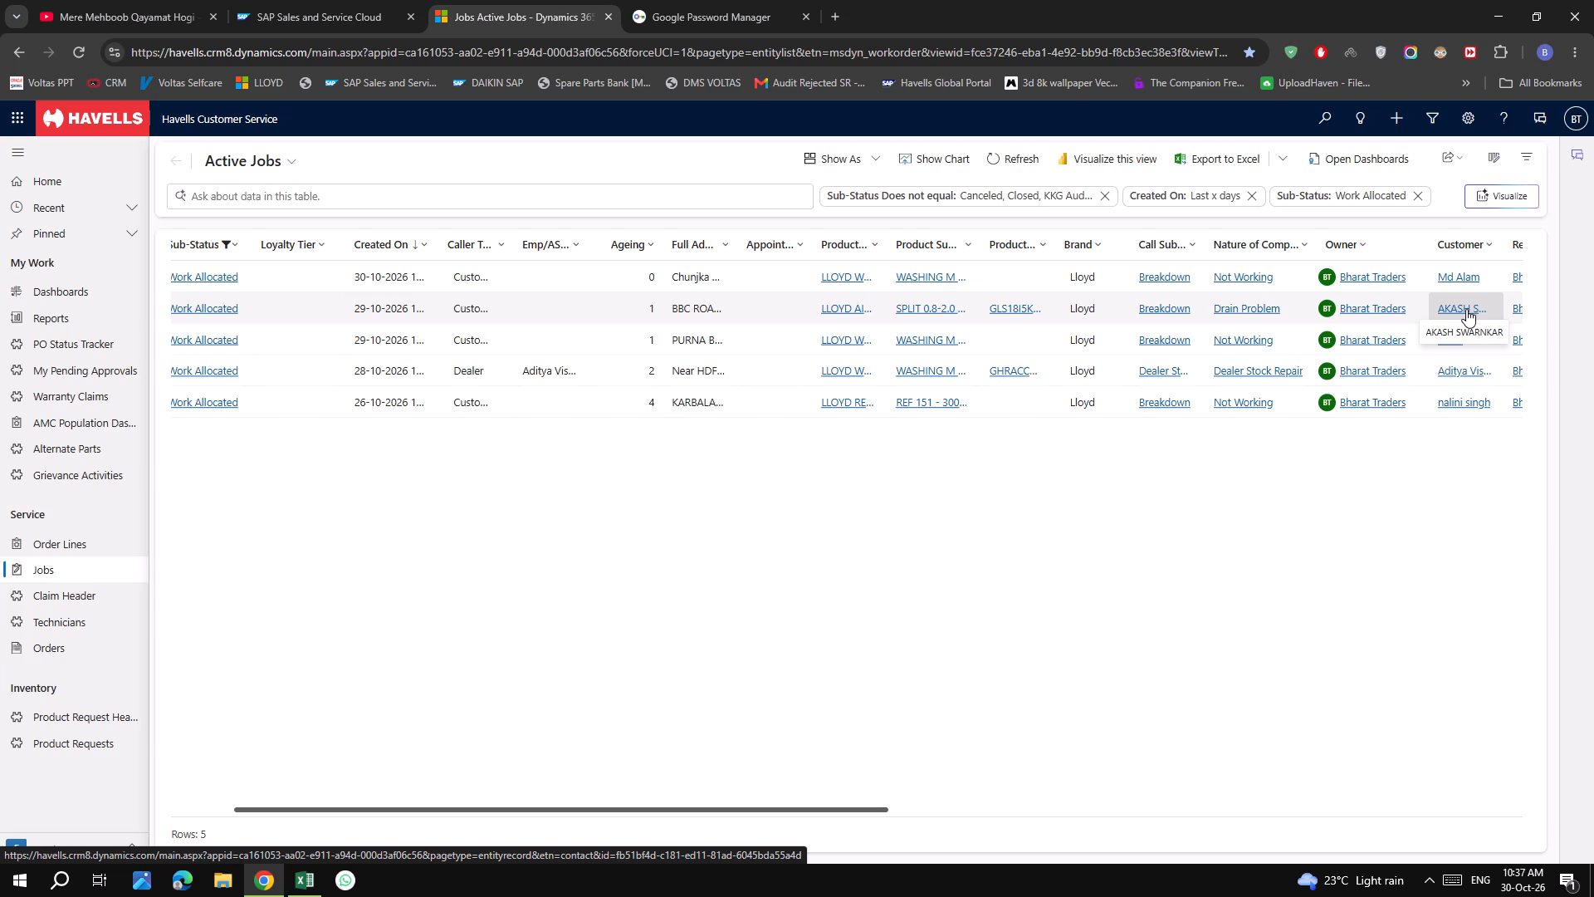
# Open the 29-10-2026 Work Allocated job for the split air conditioner with the Drain Problem complaint.
pyautogui.doubleClick(564, 302)
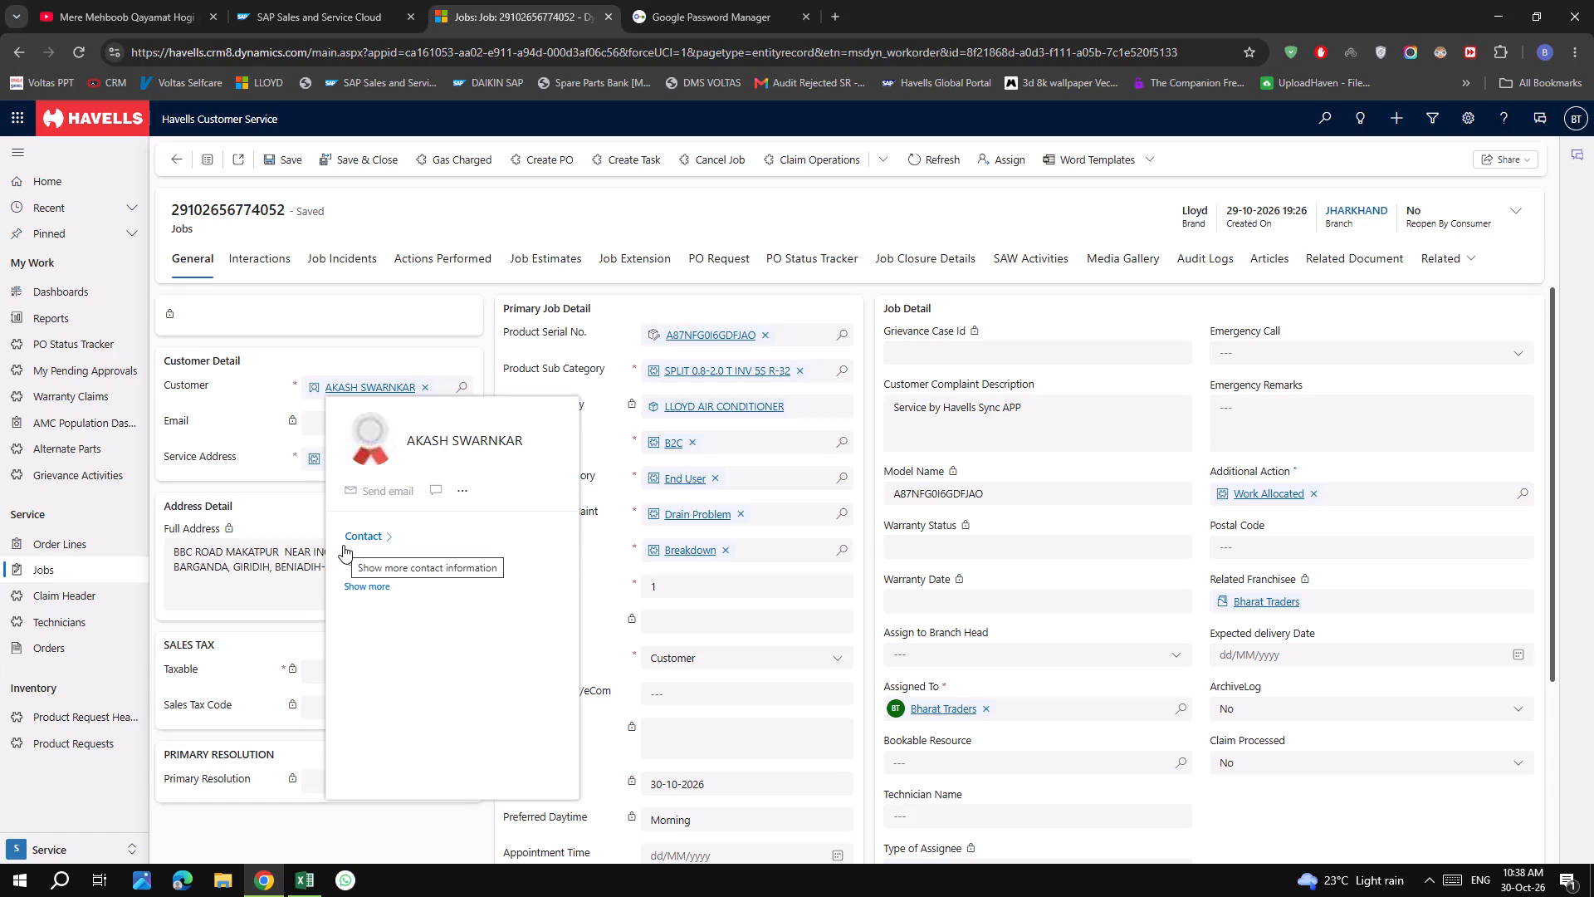
pyautogui.click(542, 218)
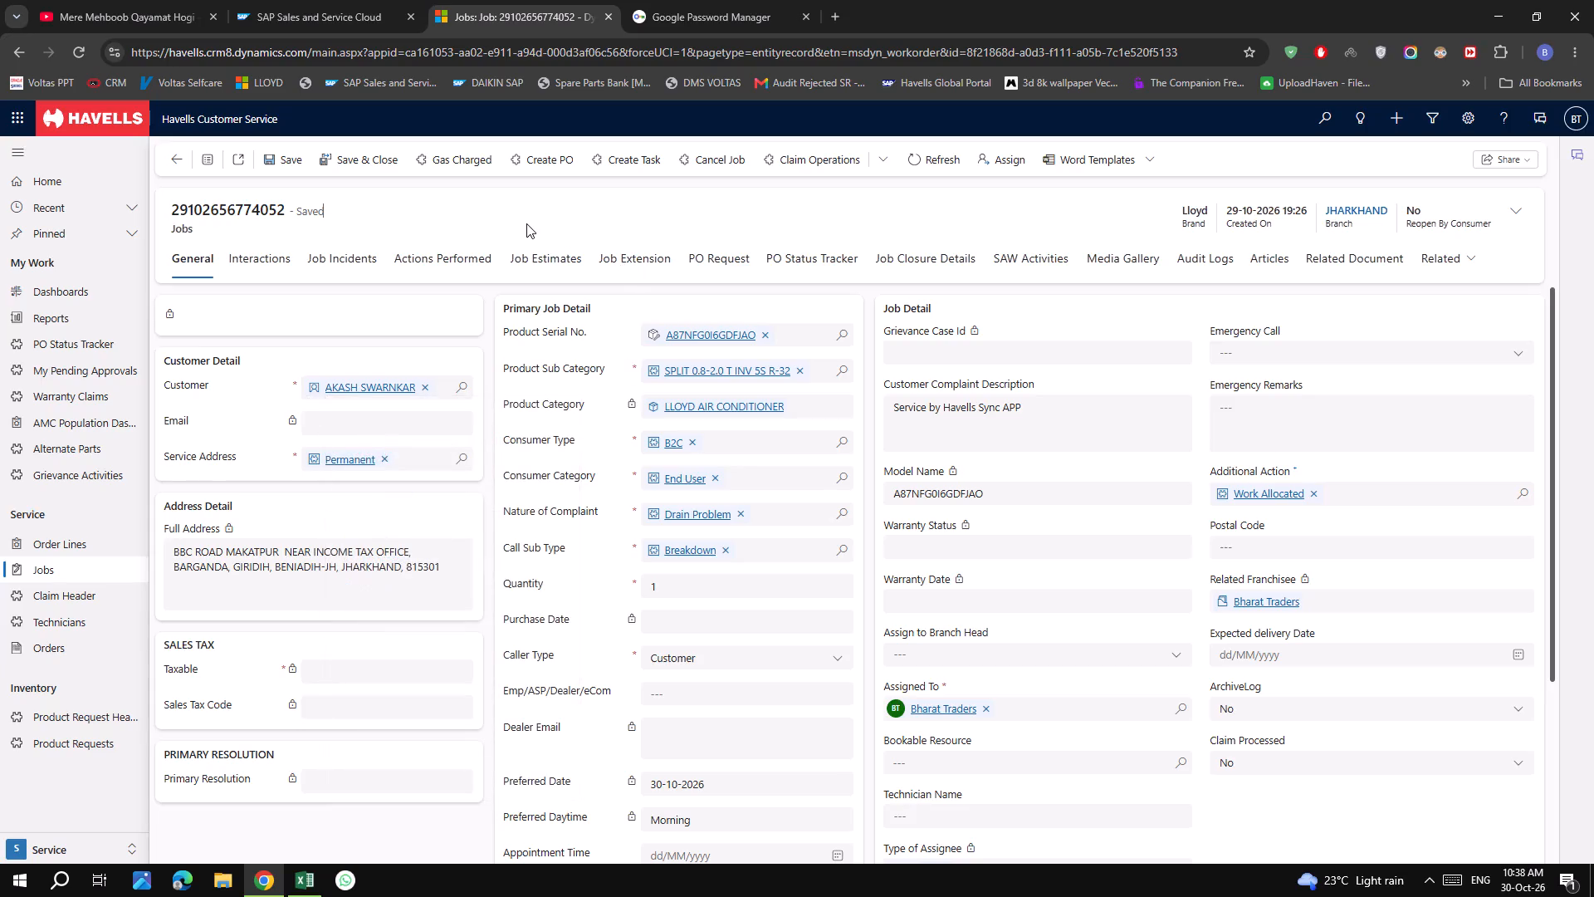
pyautogui.scroll(3, 604, 366)
# Check the Customer Job History in the linked customer's record and return to the Drain Problem job.
pyautogui.click(373, 393)
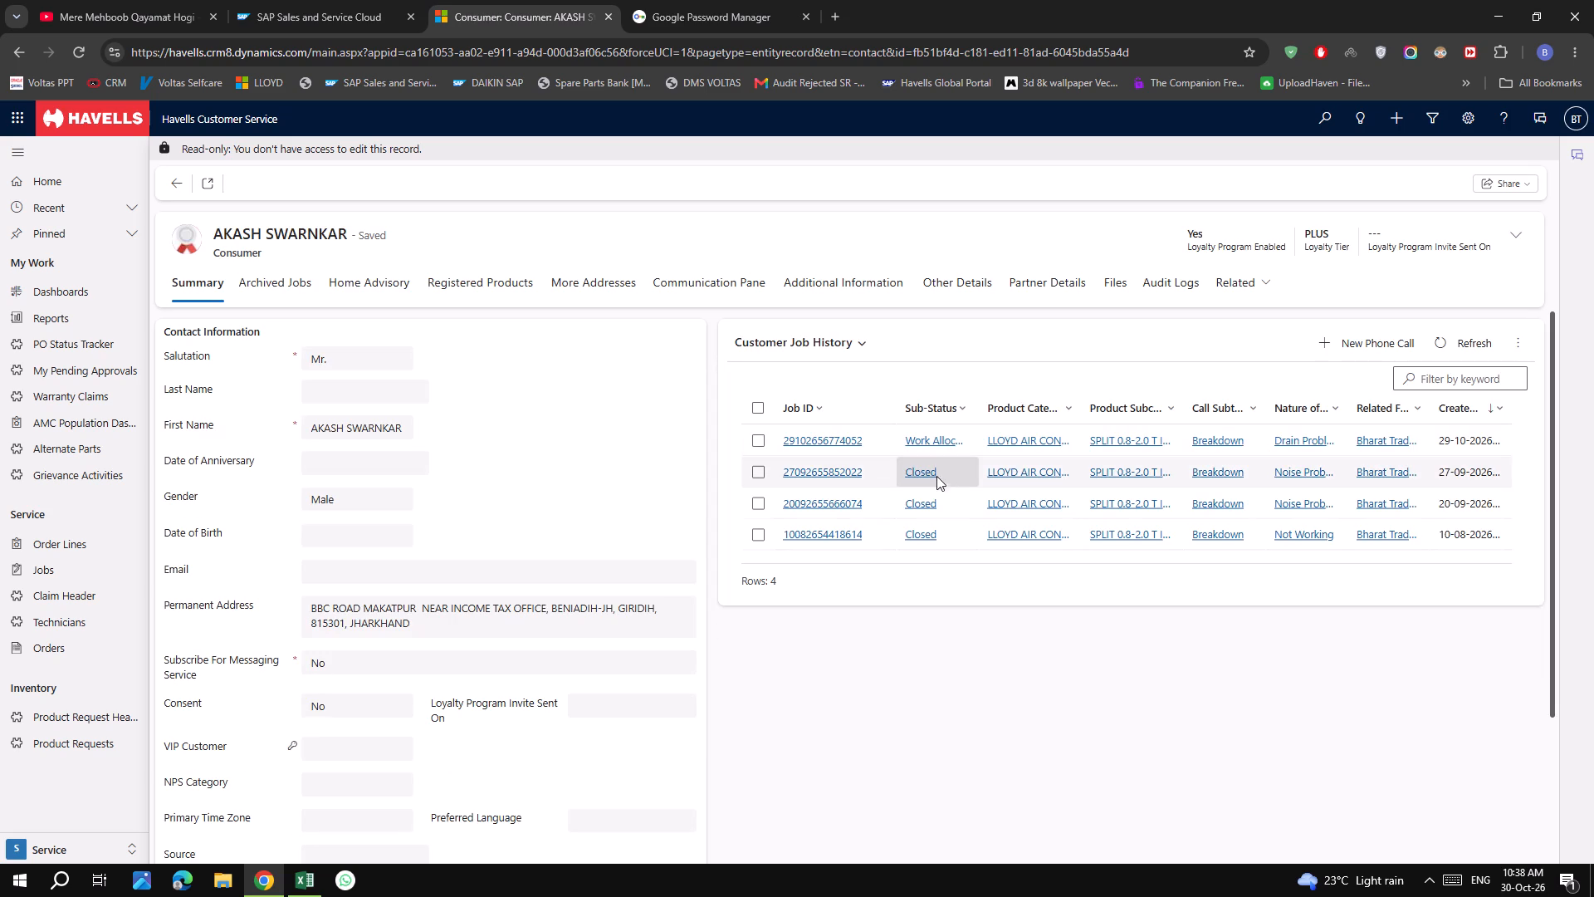
pyautogui.scroll(-2, 962, 483)
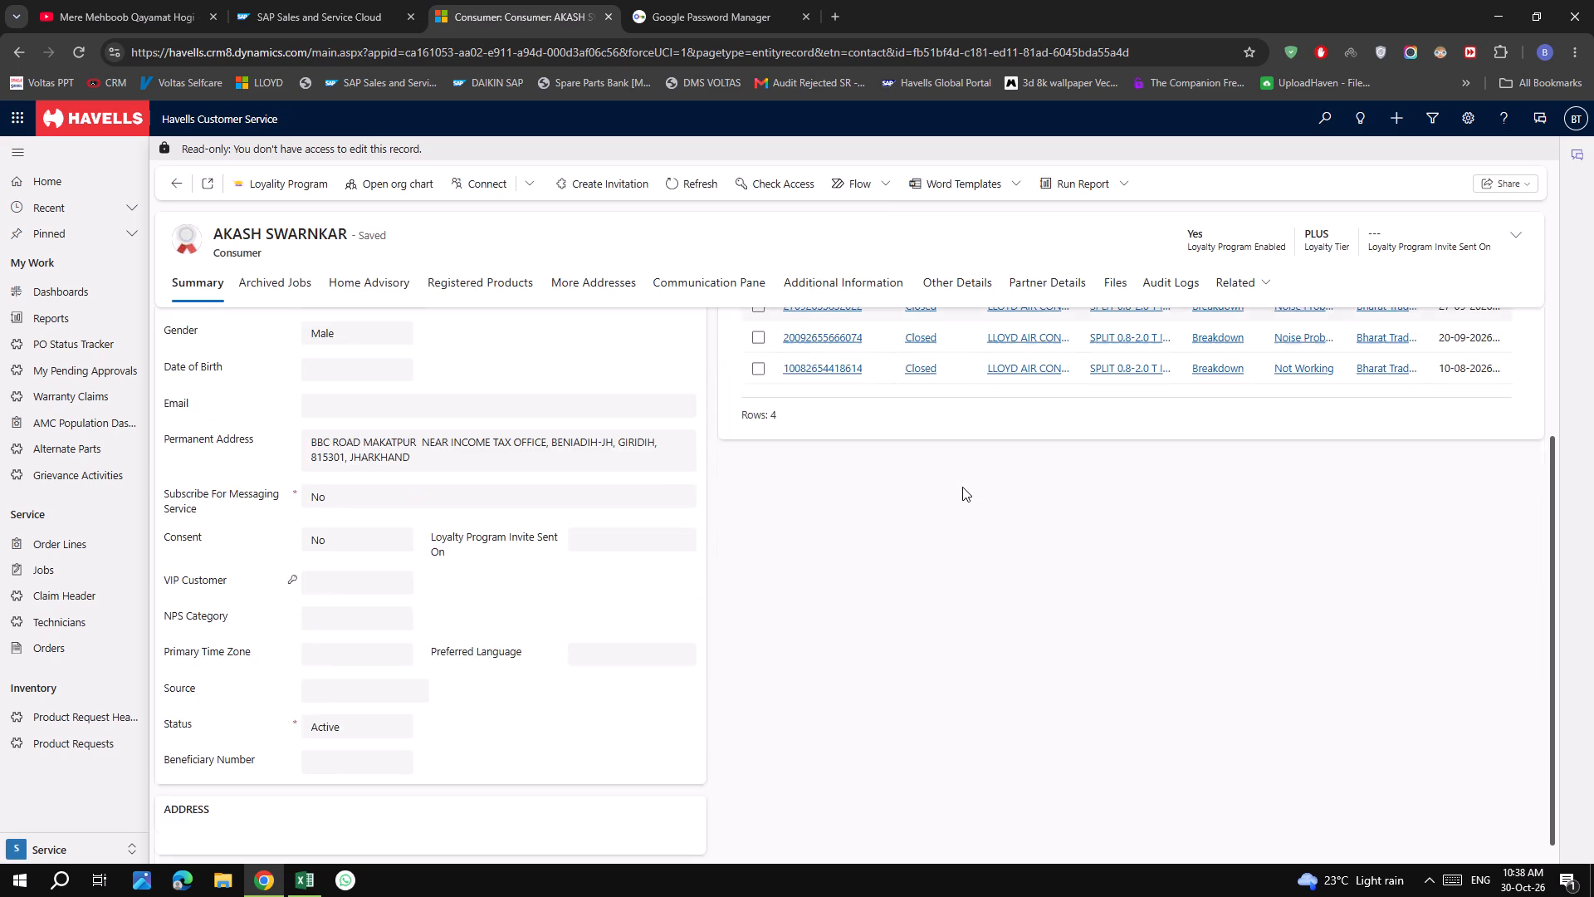
pyautogui.scroll(5, 962, 487)
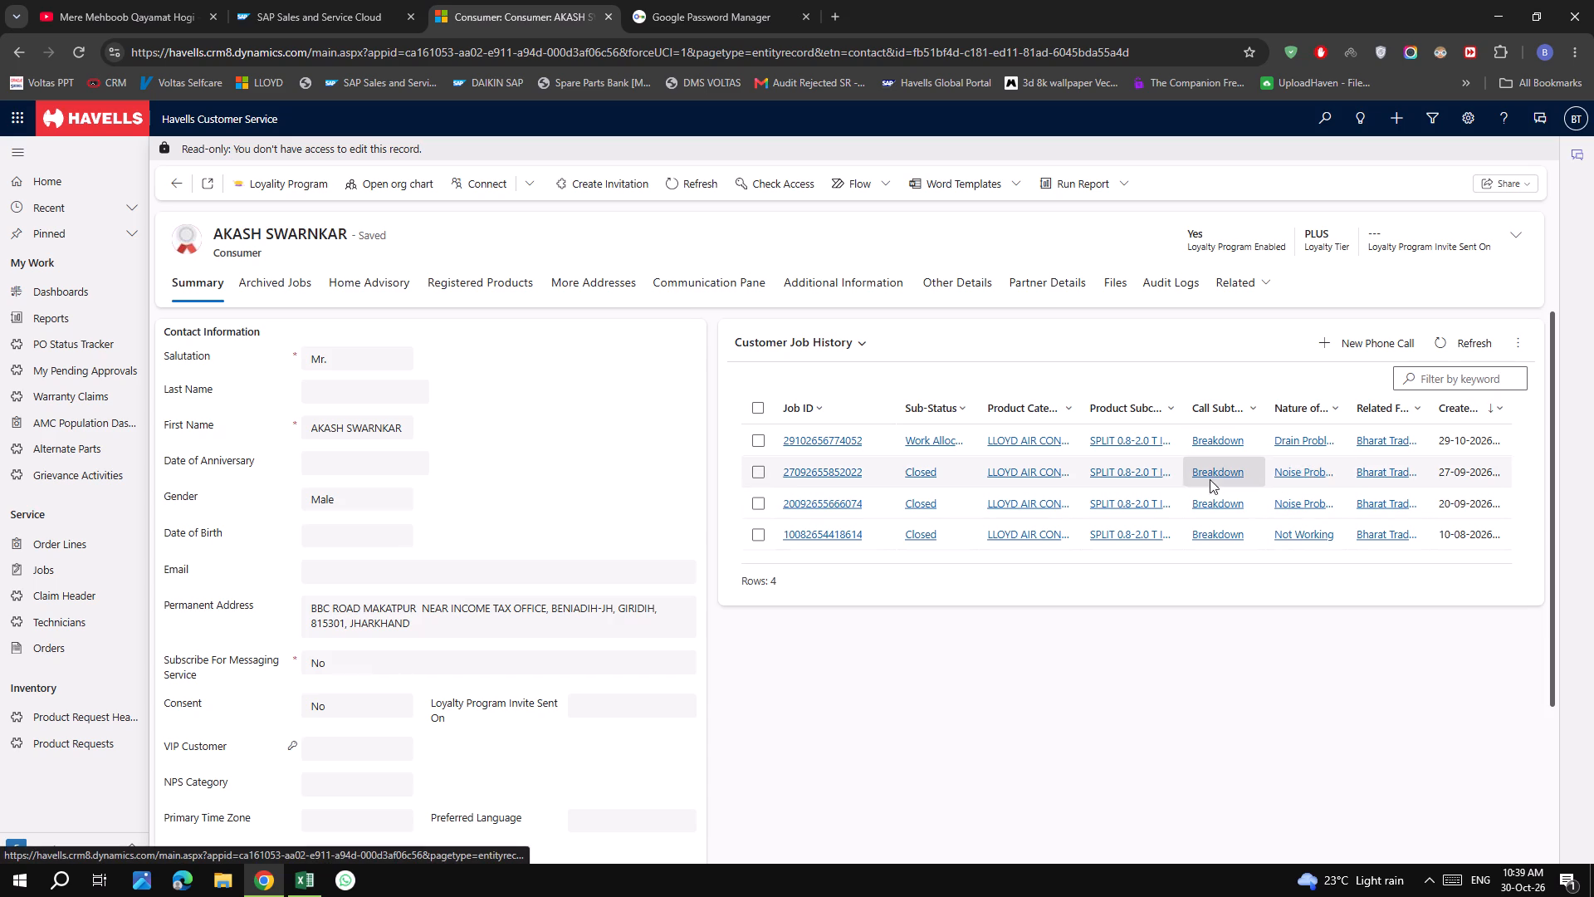
pyautogui.click(174, 191)
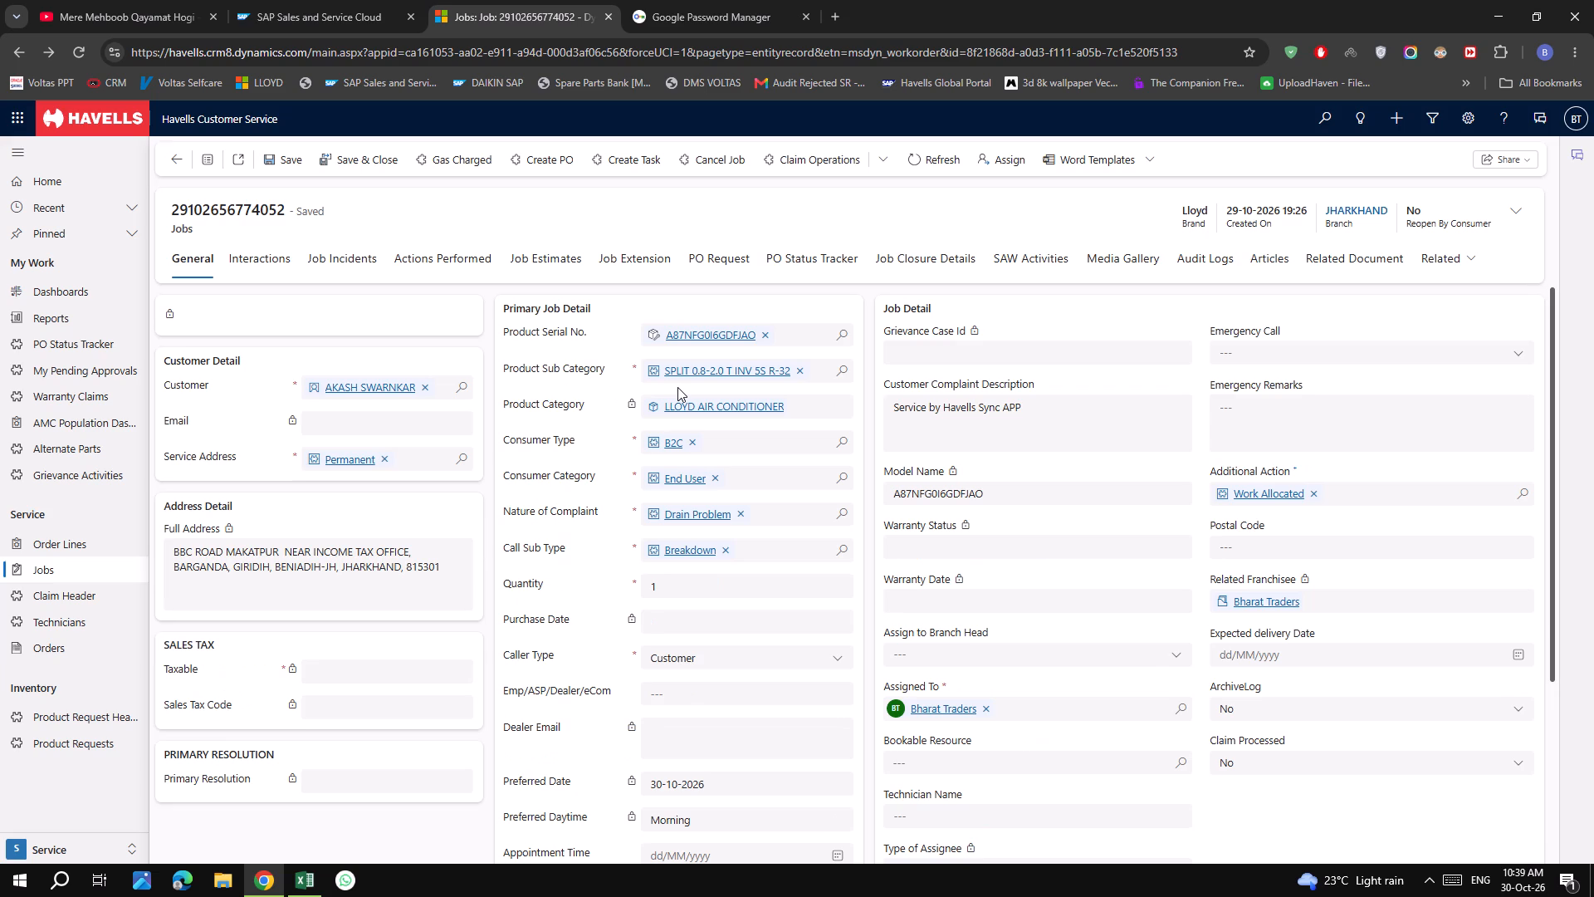
# Copy the job number from the header of the Drain Problem job.
pyautogui.doubleClick(226, 213)
pyautogui.hotkey('ctrl', 'c')
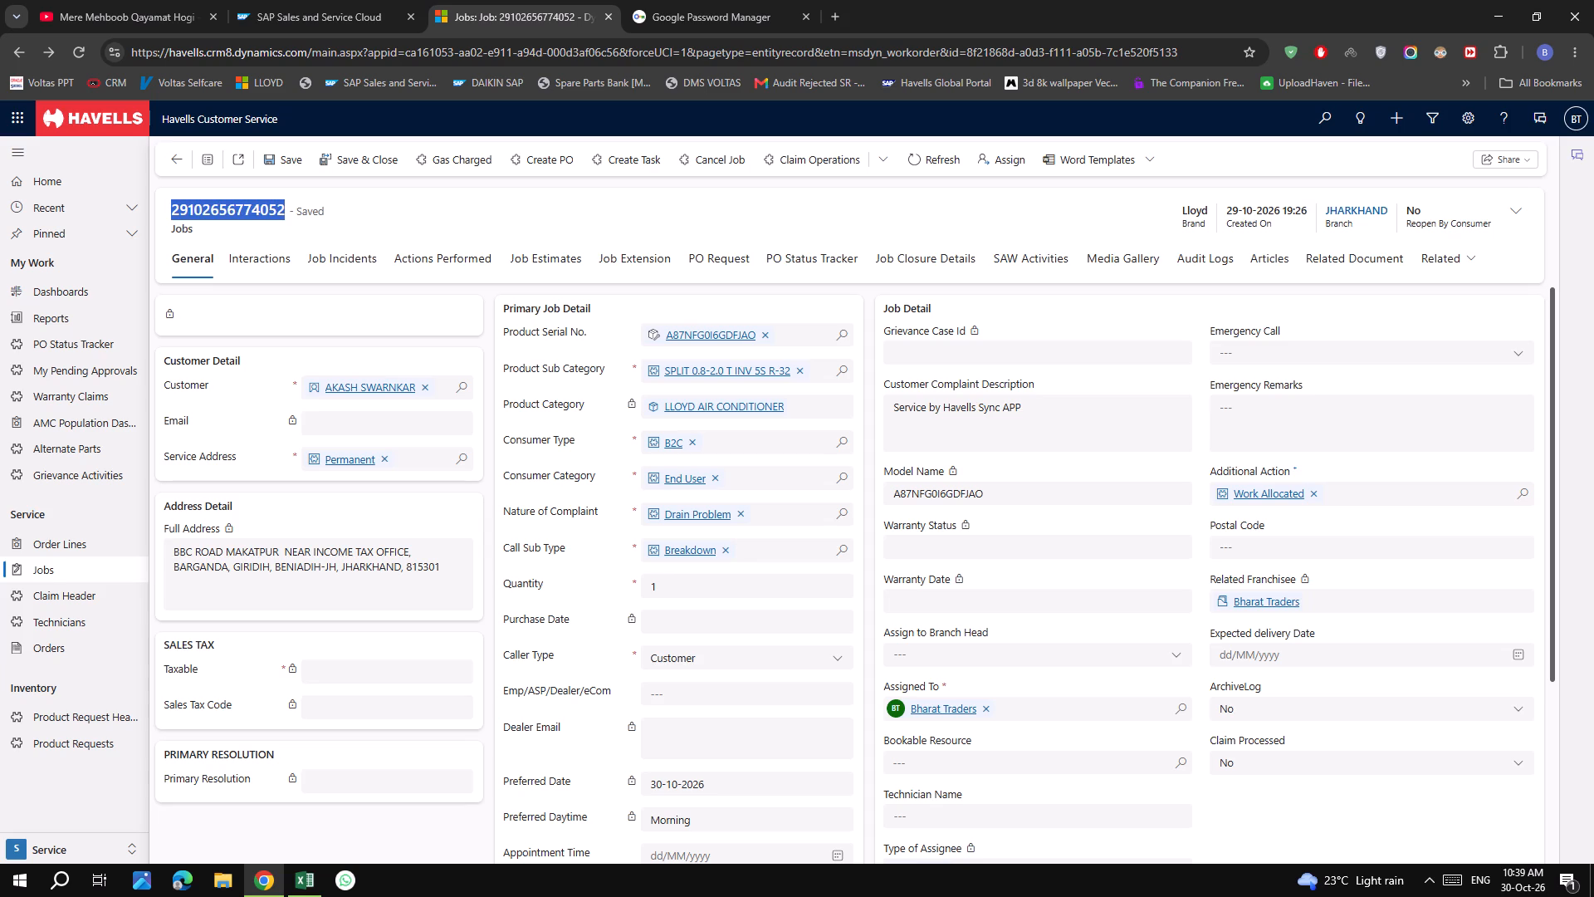
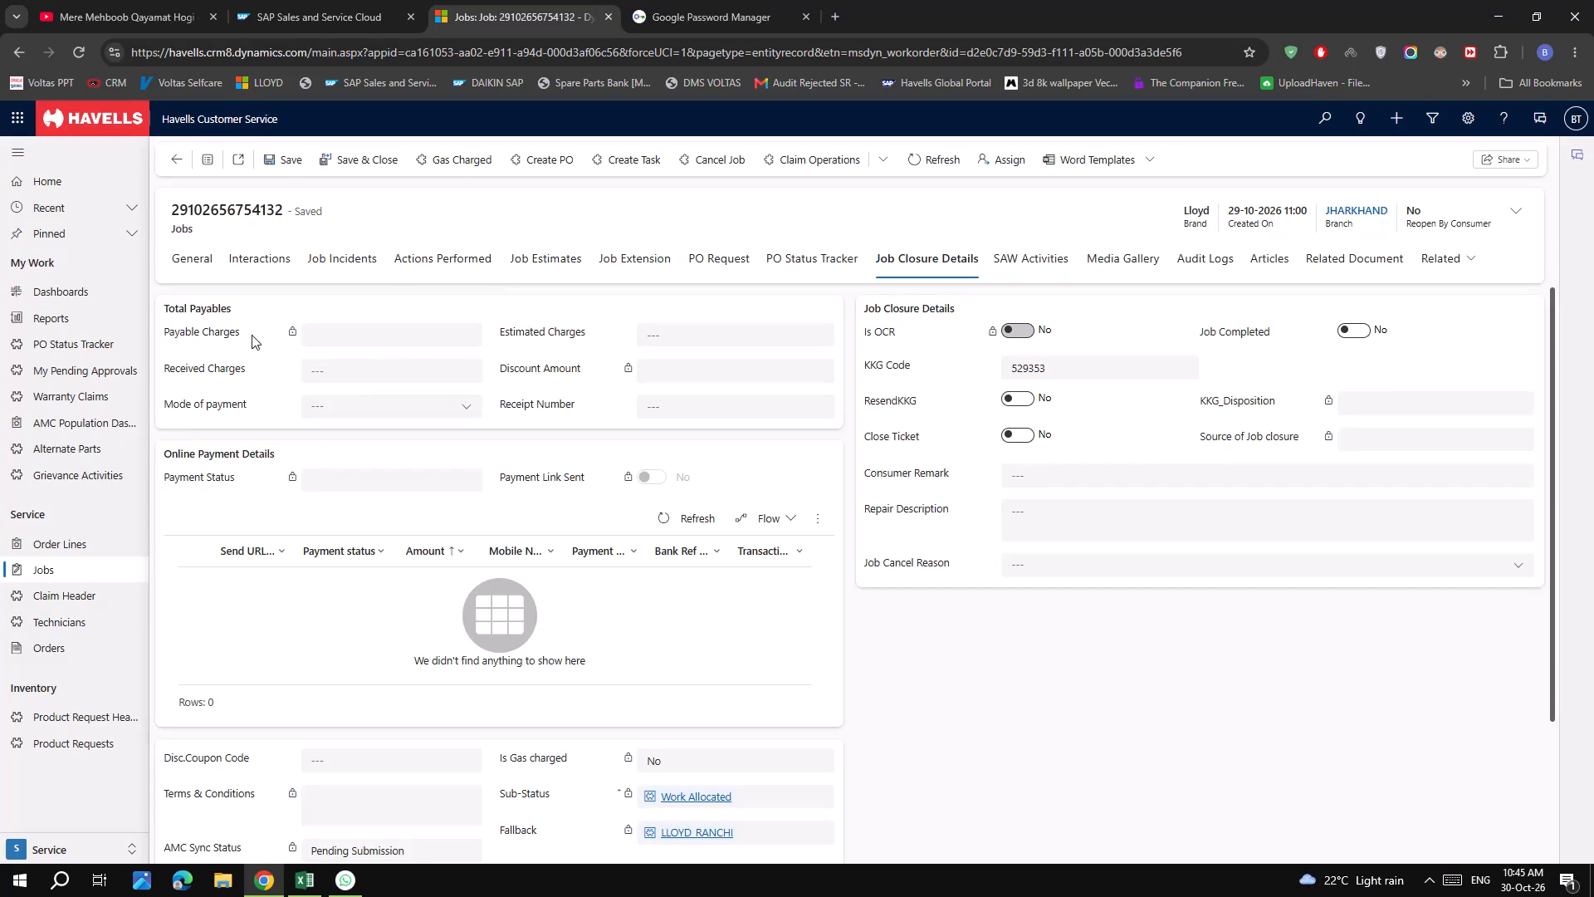
# Refresh the job's general details, check the customer assets offered for its product serial number, and return to the active jobs list.
pyautogui.click(200, 261)
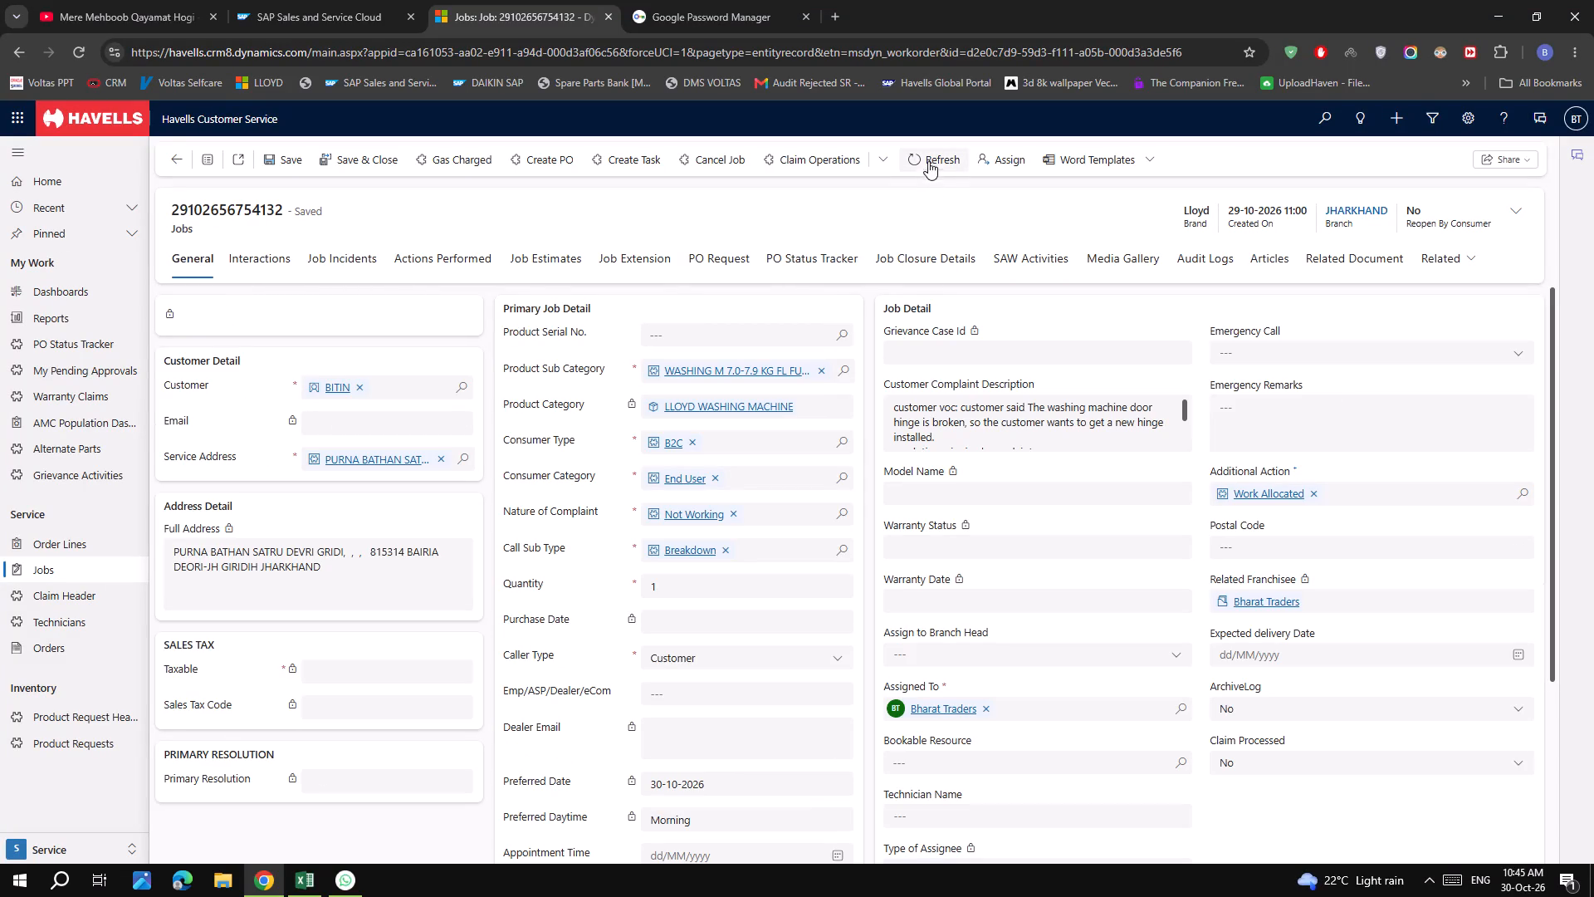
pyautogui.click(925, 156)
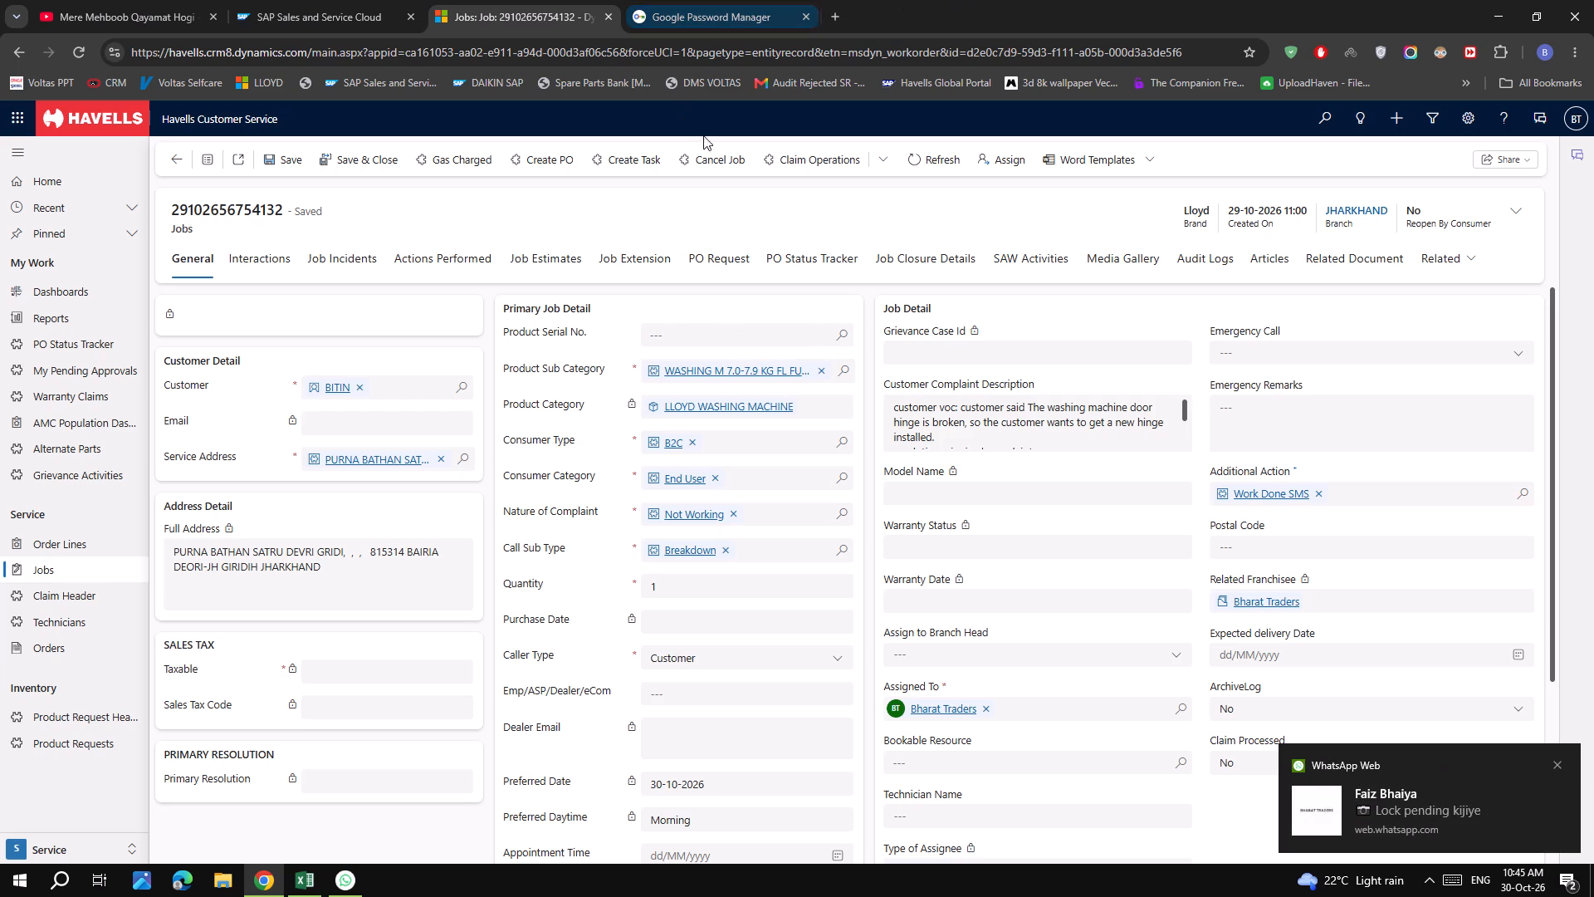
pyautogui.click(839, 340)
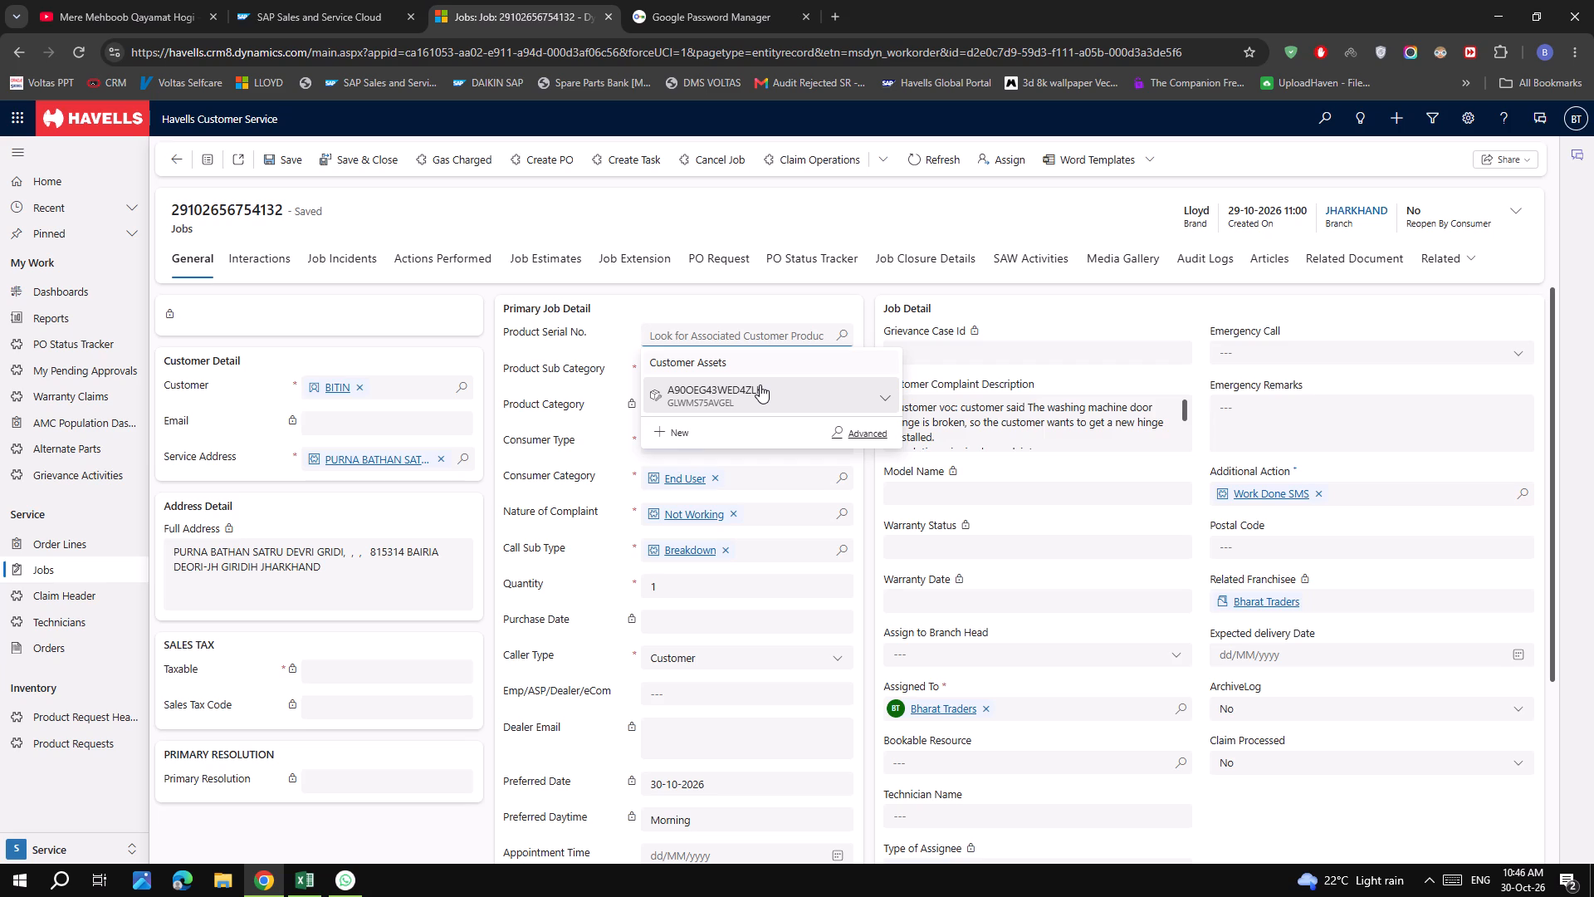
pyautogui.click(505, 223)
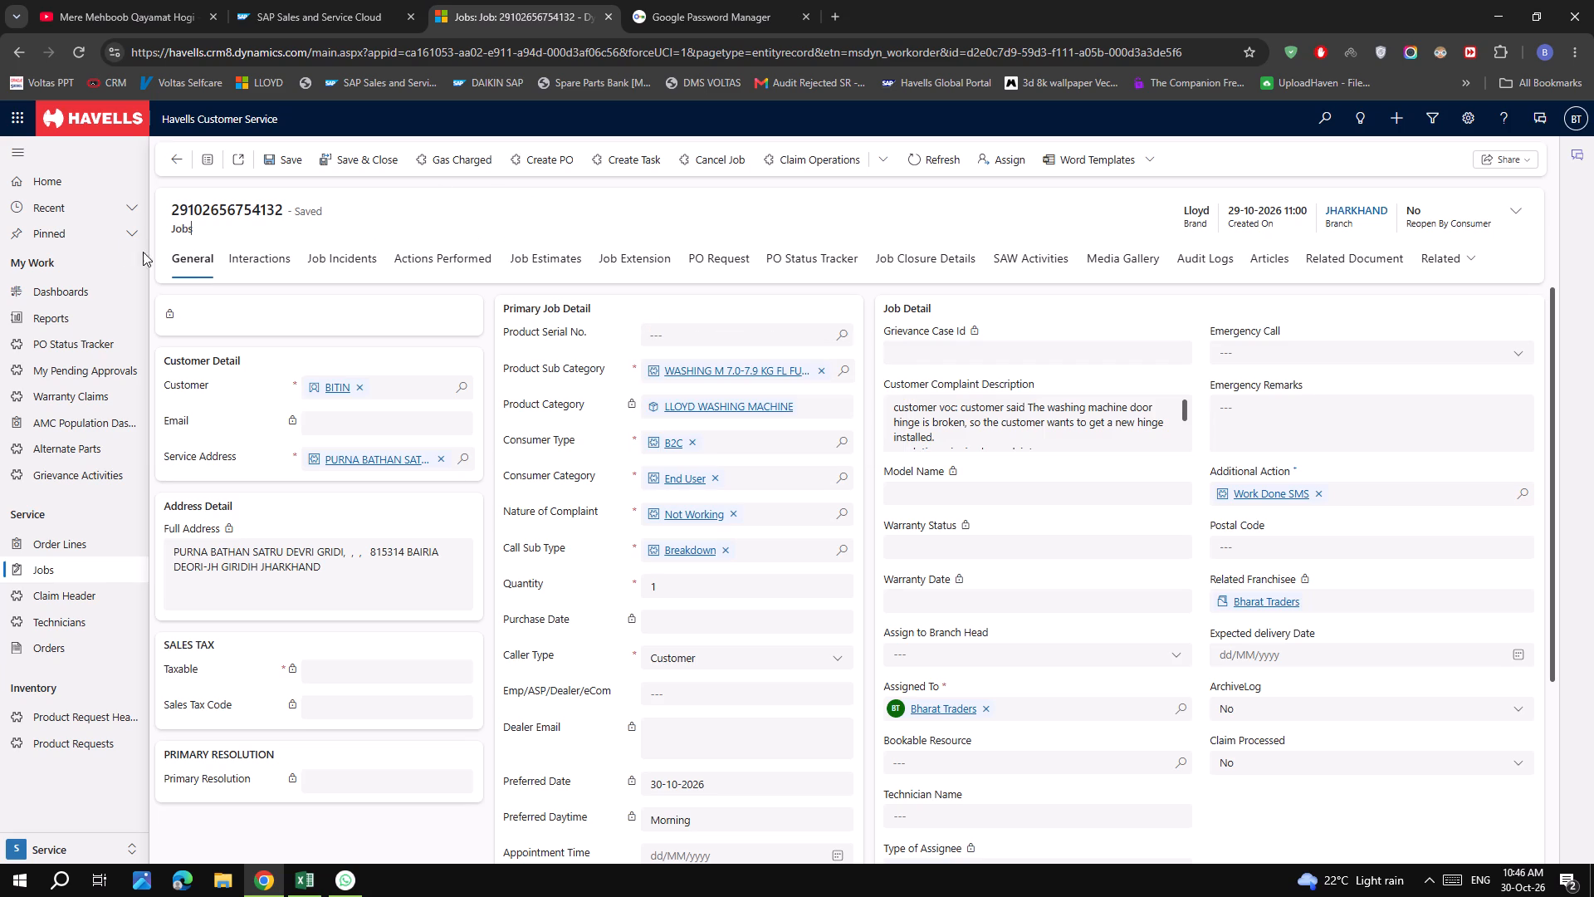
pyautogui.click(176, 164)
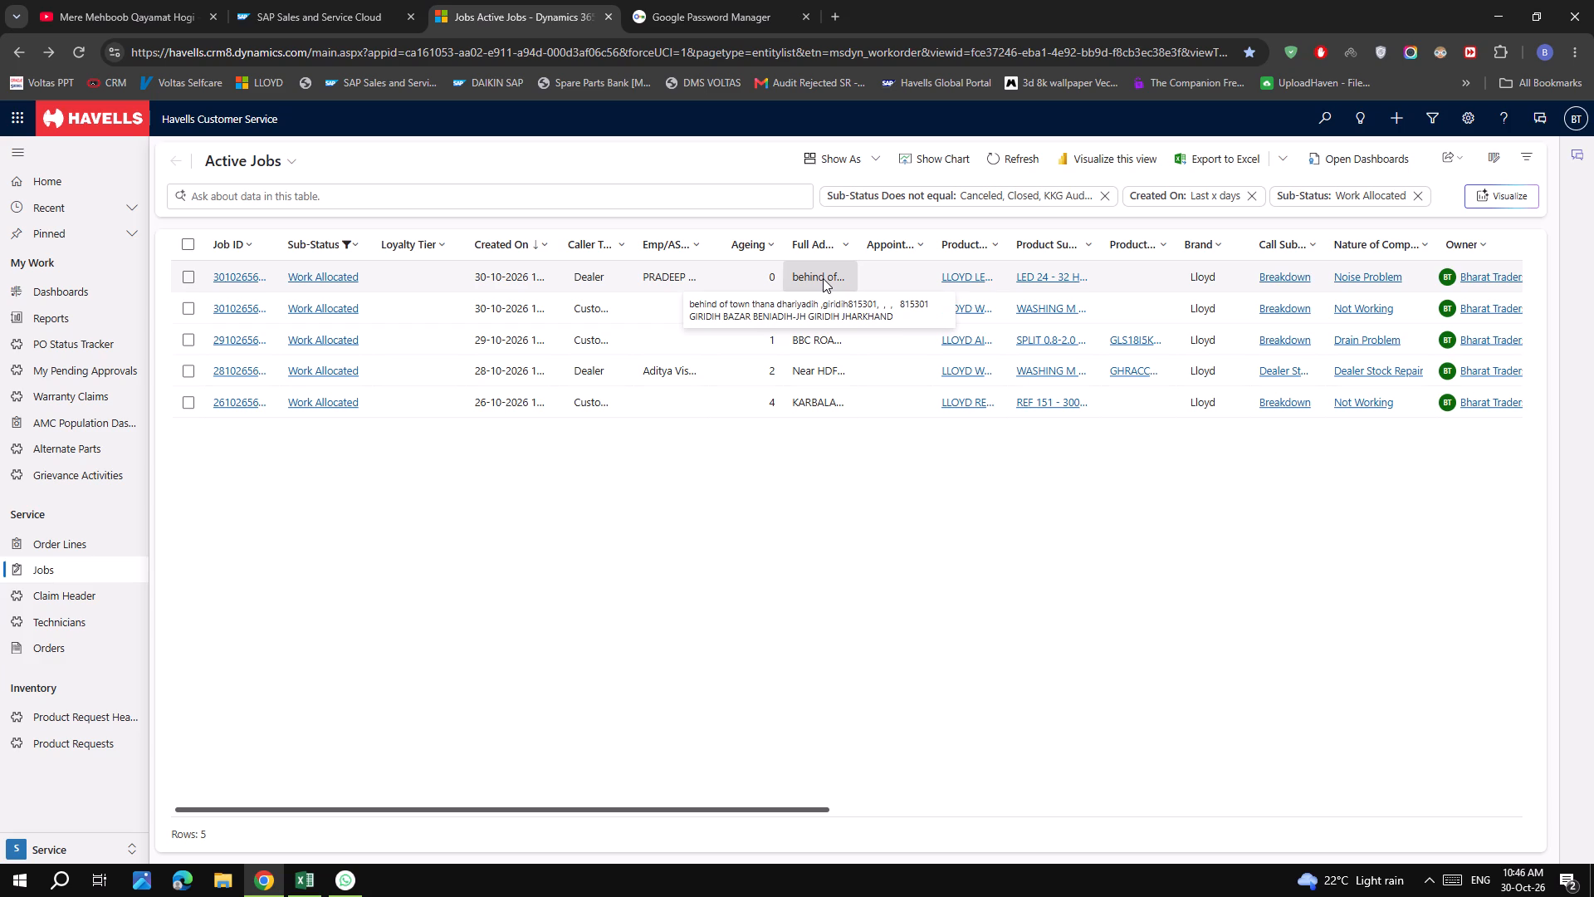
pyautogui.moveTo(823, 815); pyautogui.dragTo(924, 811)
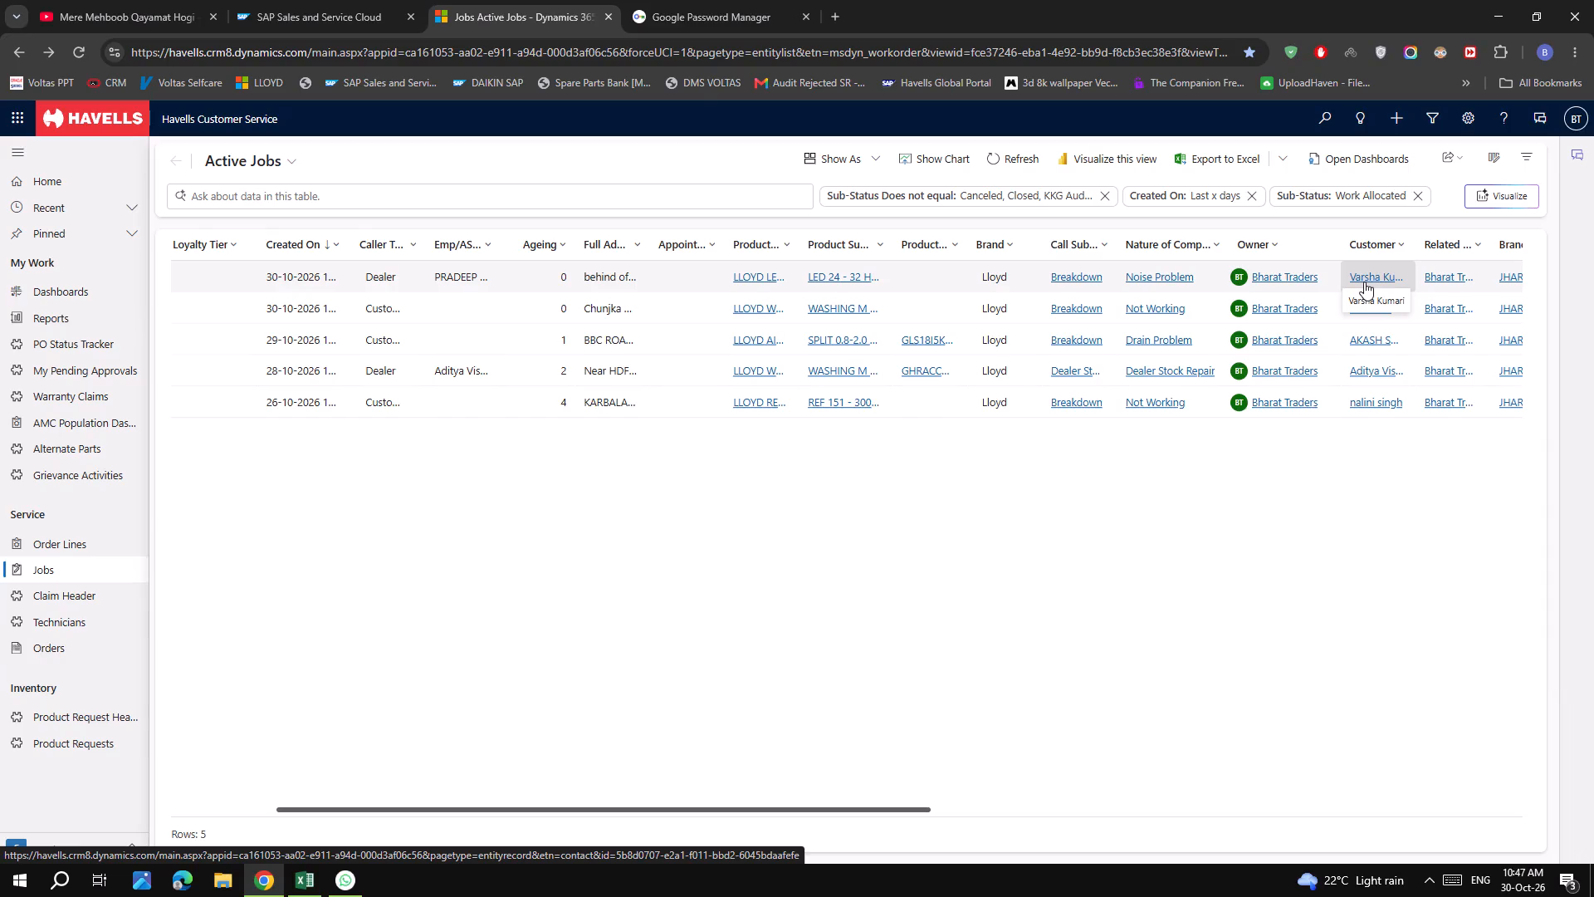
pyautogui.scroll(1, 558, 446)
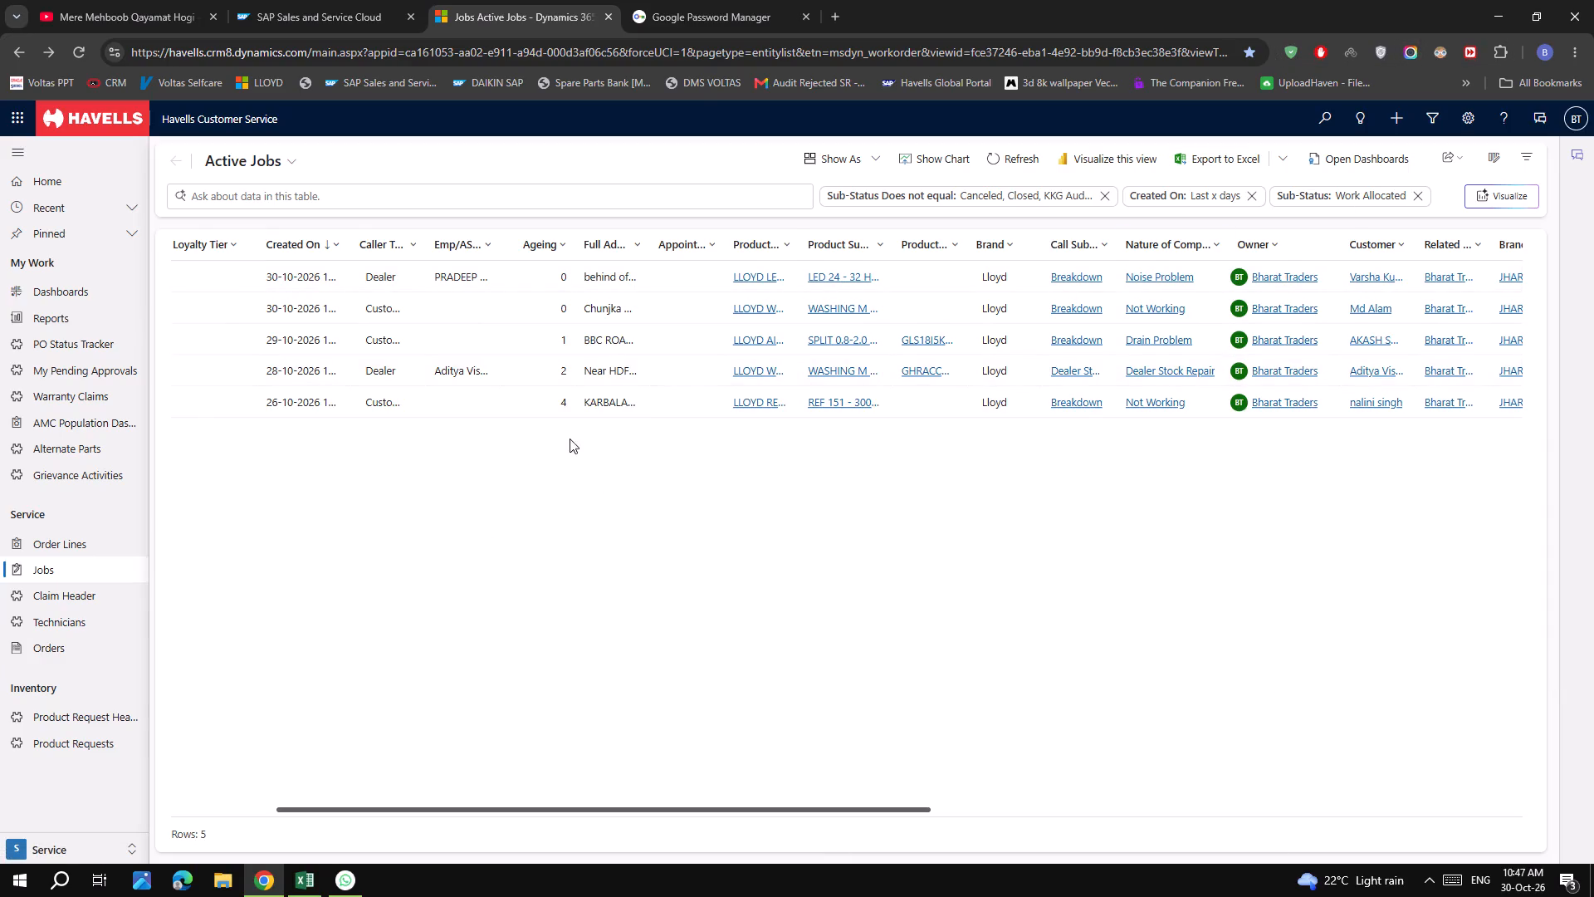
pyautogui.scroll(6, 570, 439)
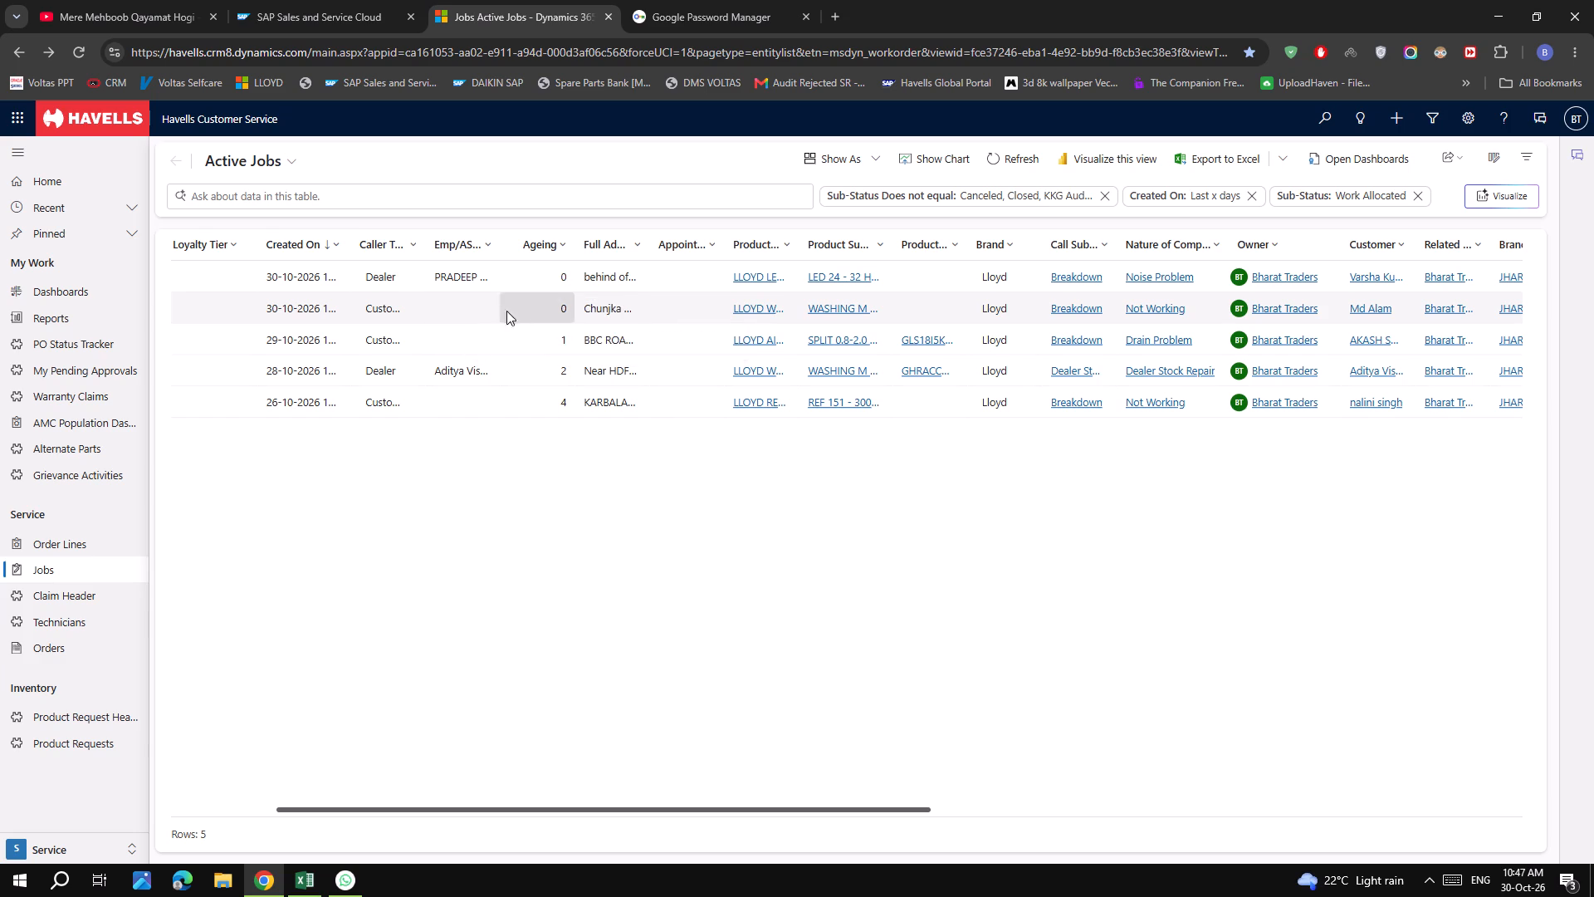
# Open the 30-10-2026 washing machine job with the Not Working complaint and start a new phone call record from its interactions.
pyautogui.doubleClick(486, 307)
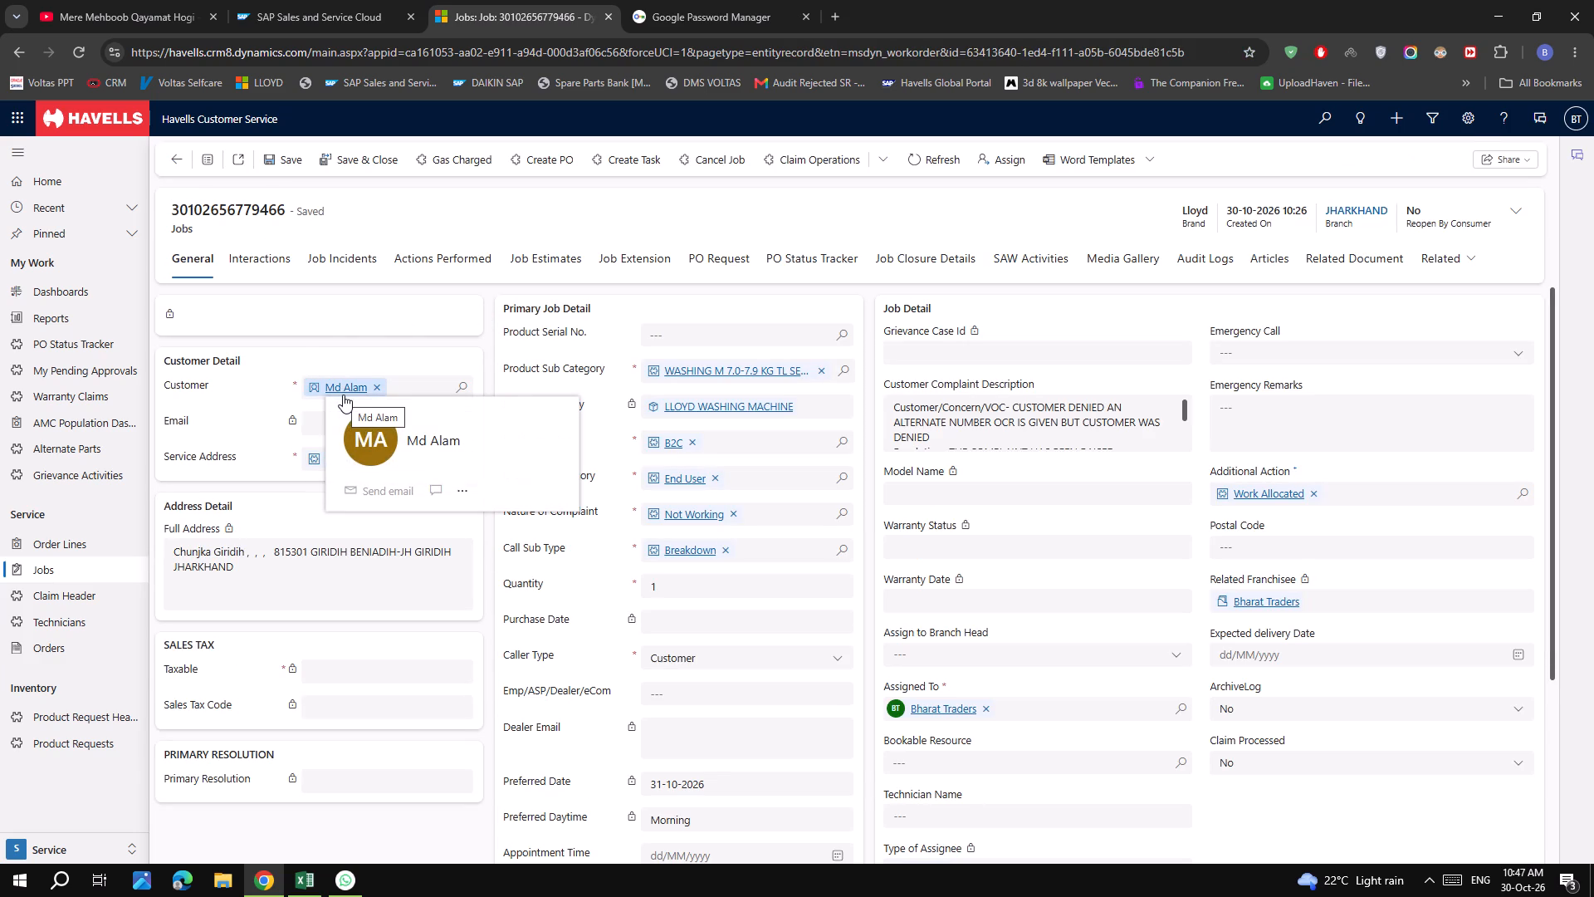
pyautogui.click(268, 257)
pyautogui.click(262, 256)
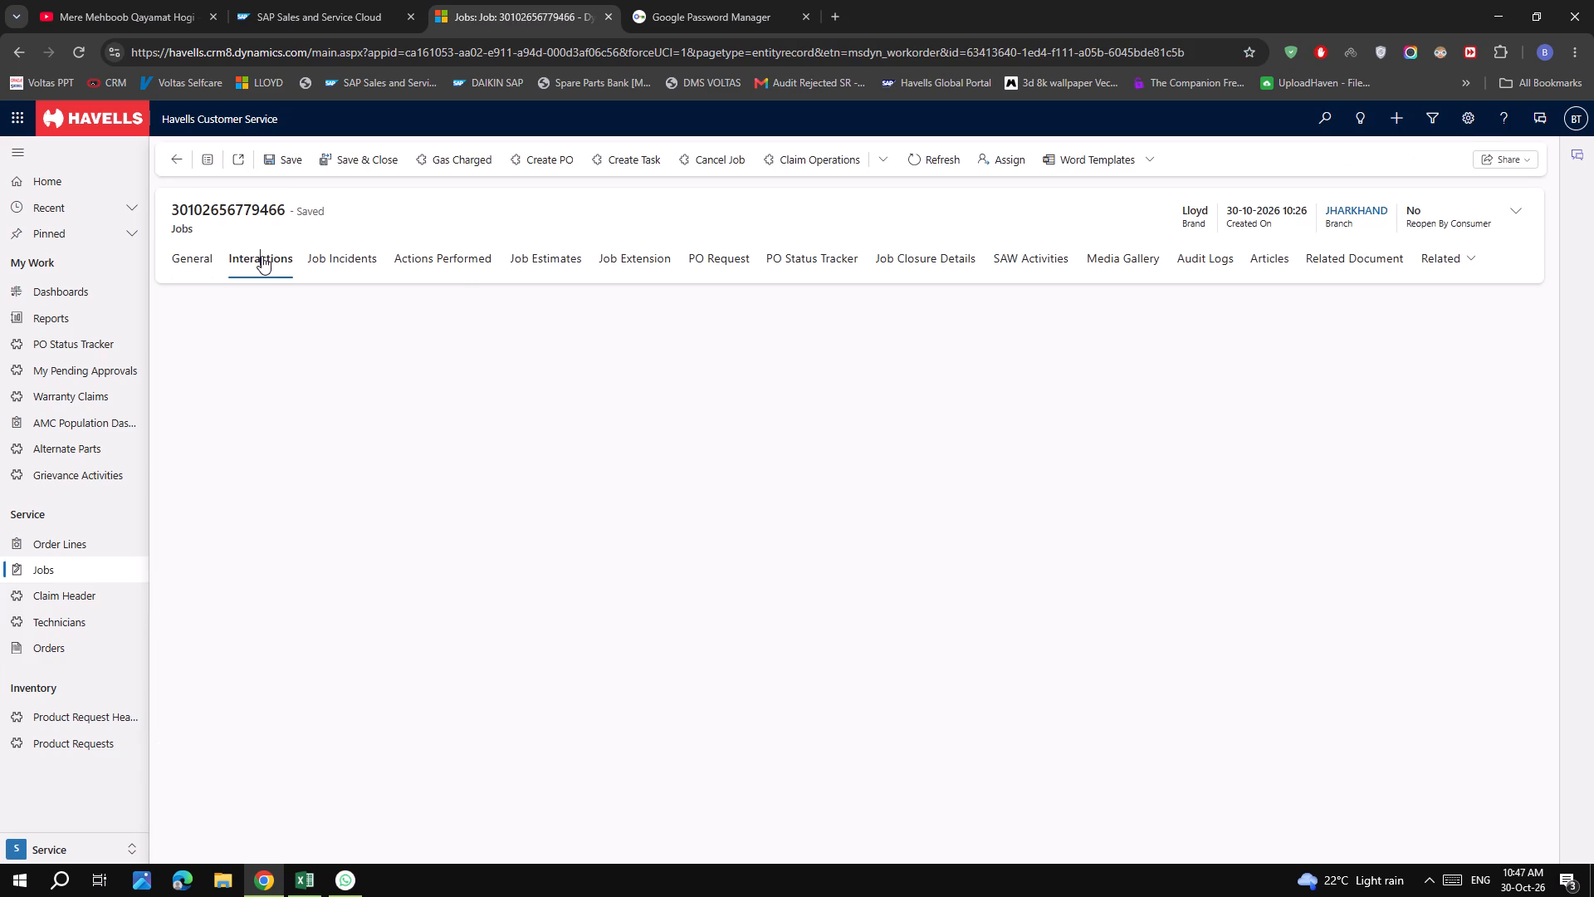
pyautogui.click(408, 226)
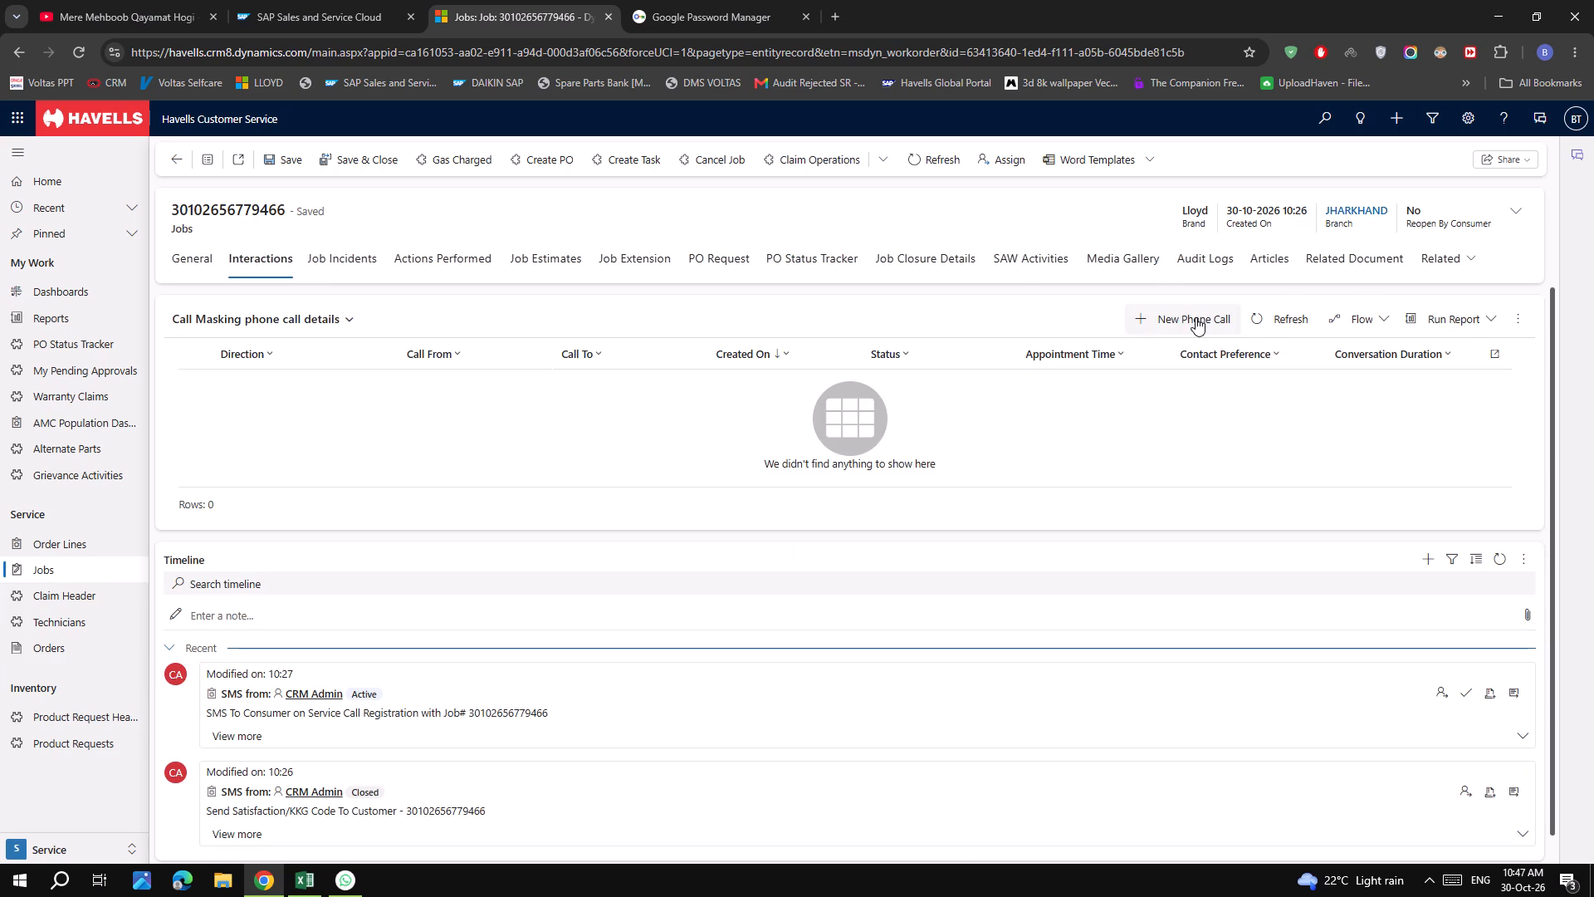
pyautogui.click(1194, 317)
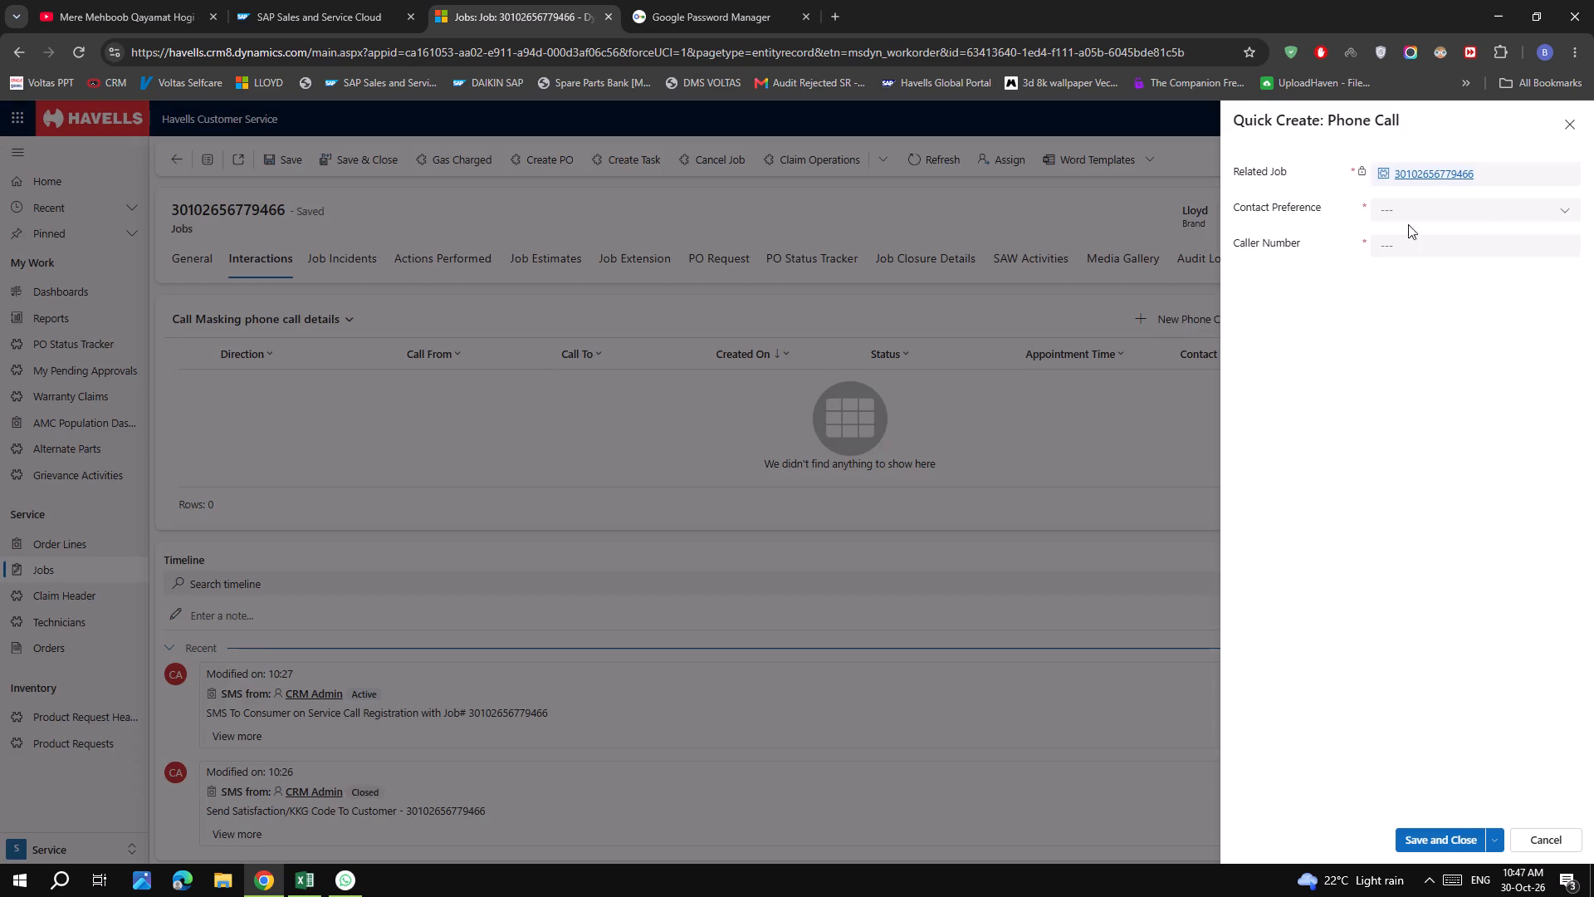
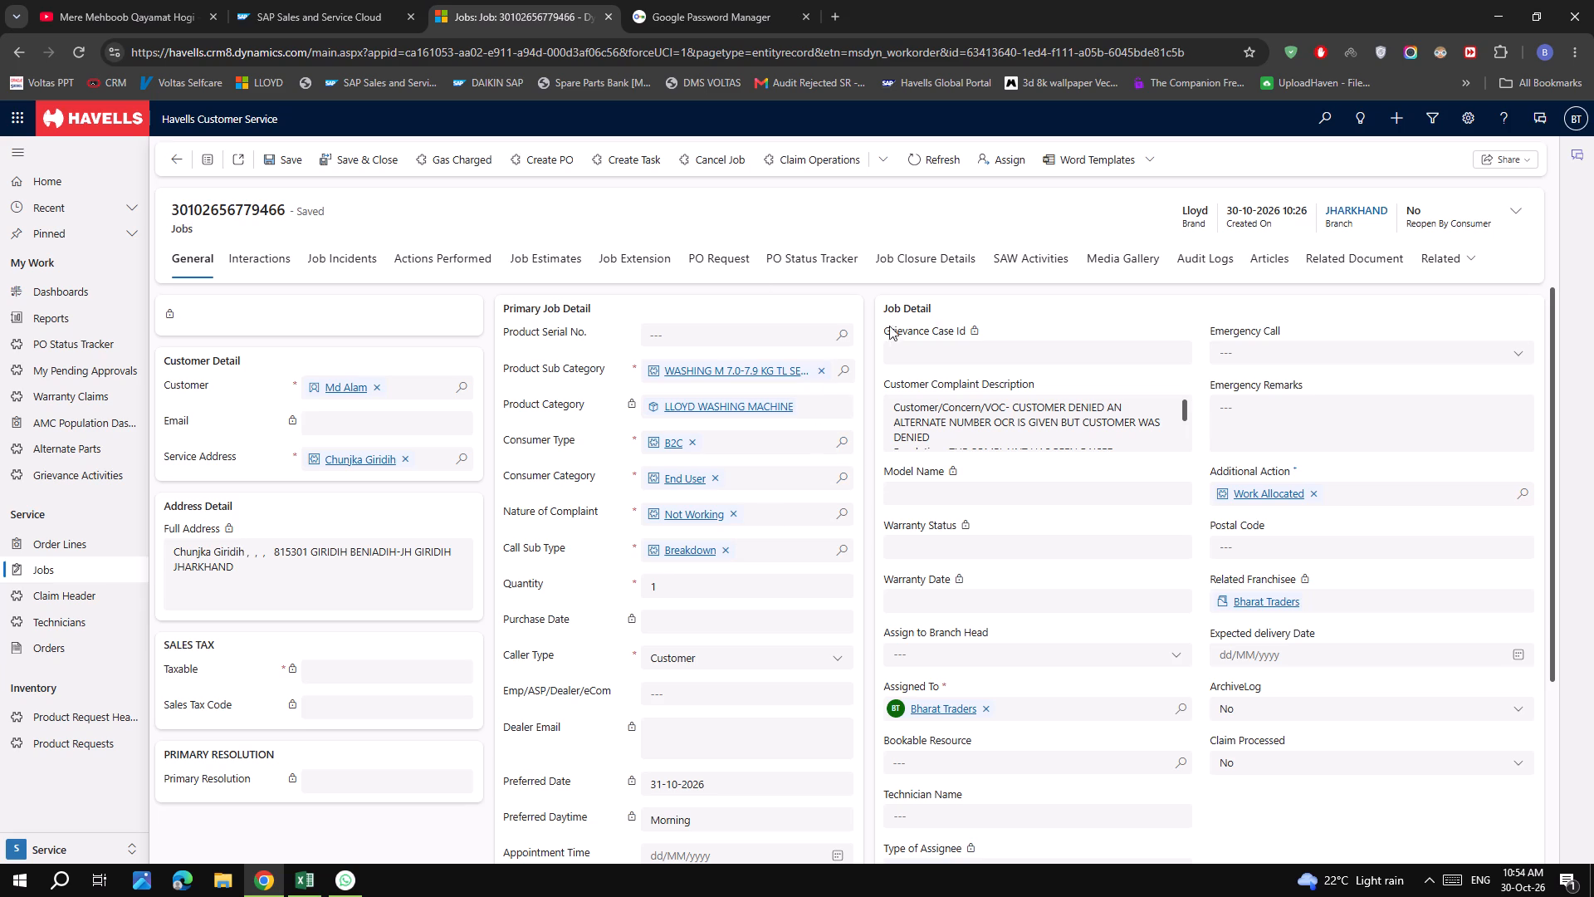
# Look up the customer assets offered for the washing machine job's product serial number.
pyautogui.click(837, 337)
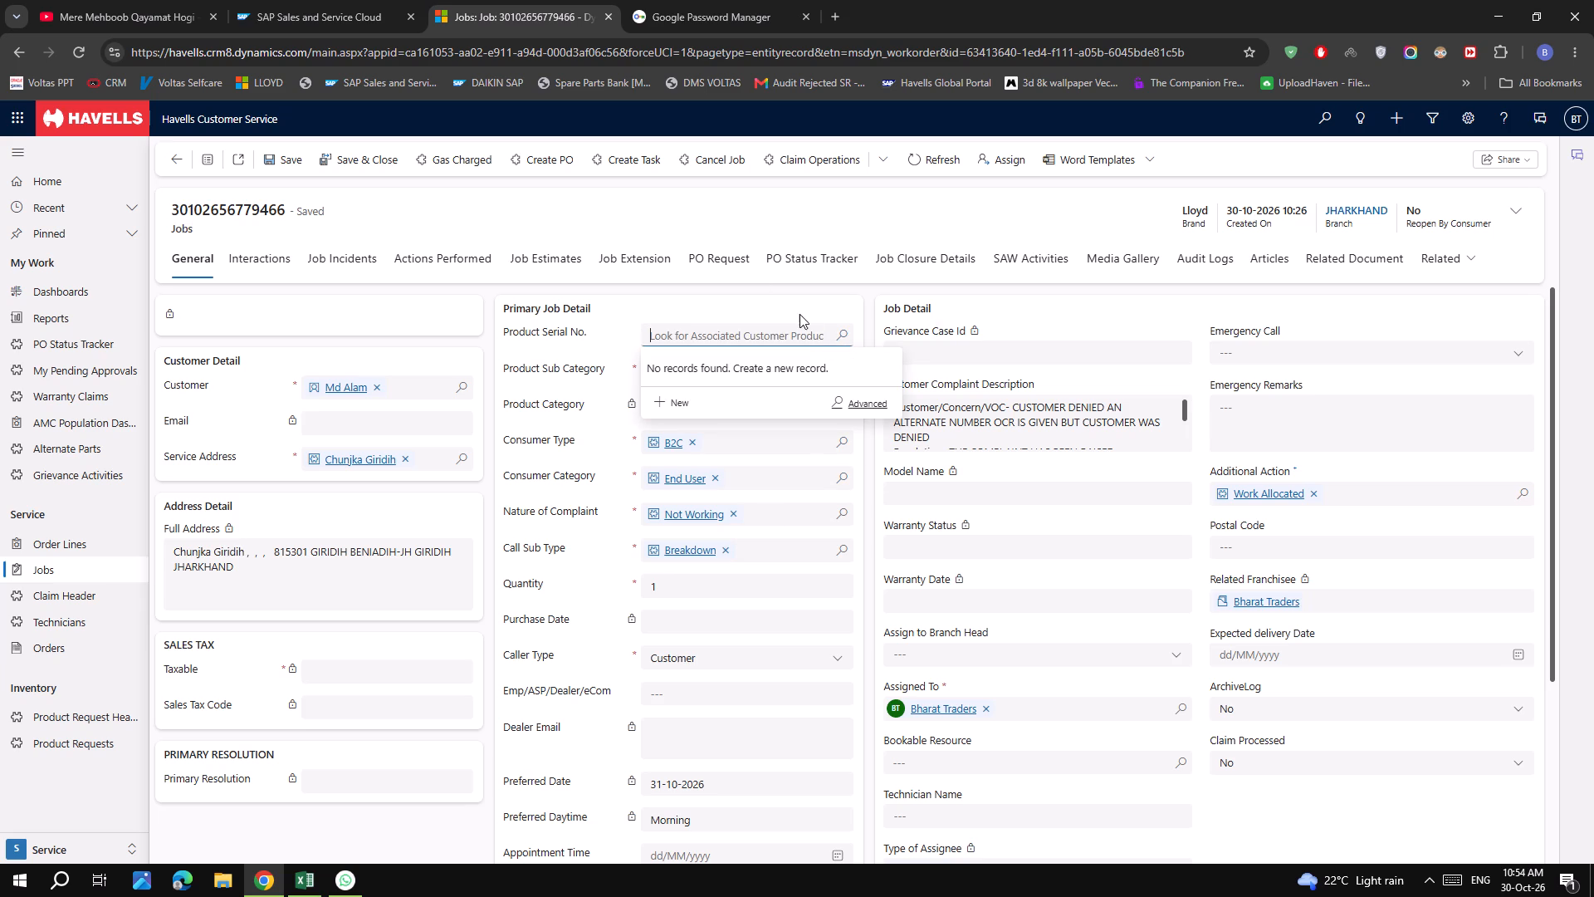
# Check which customer assets are offered for the washing machine job's product serial number.
pyautogui.click(794, 309)
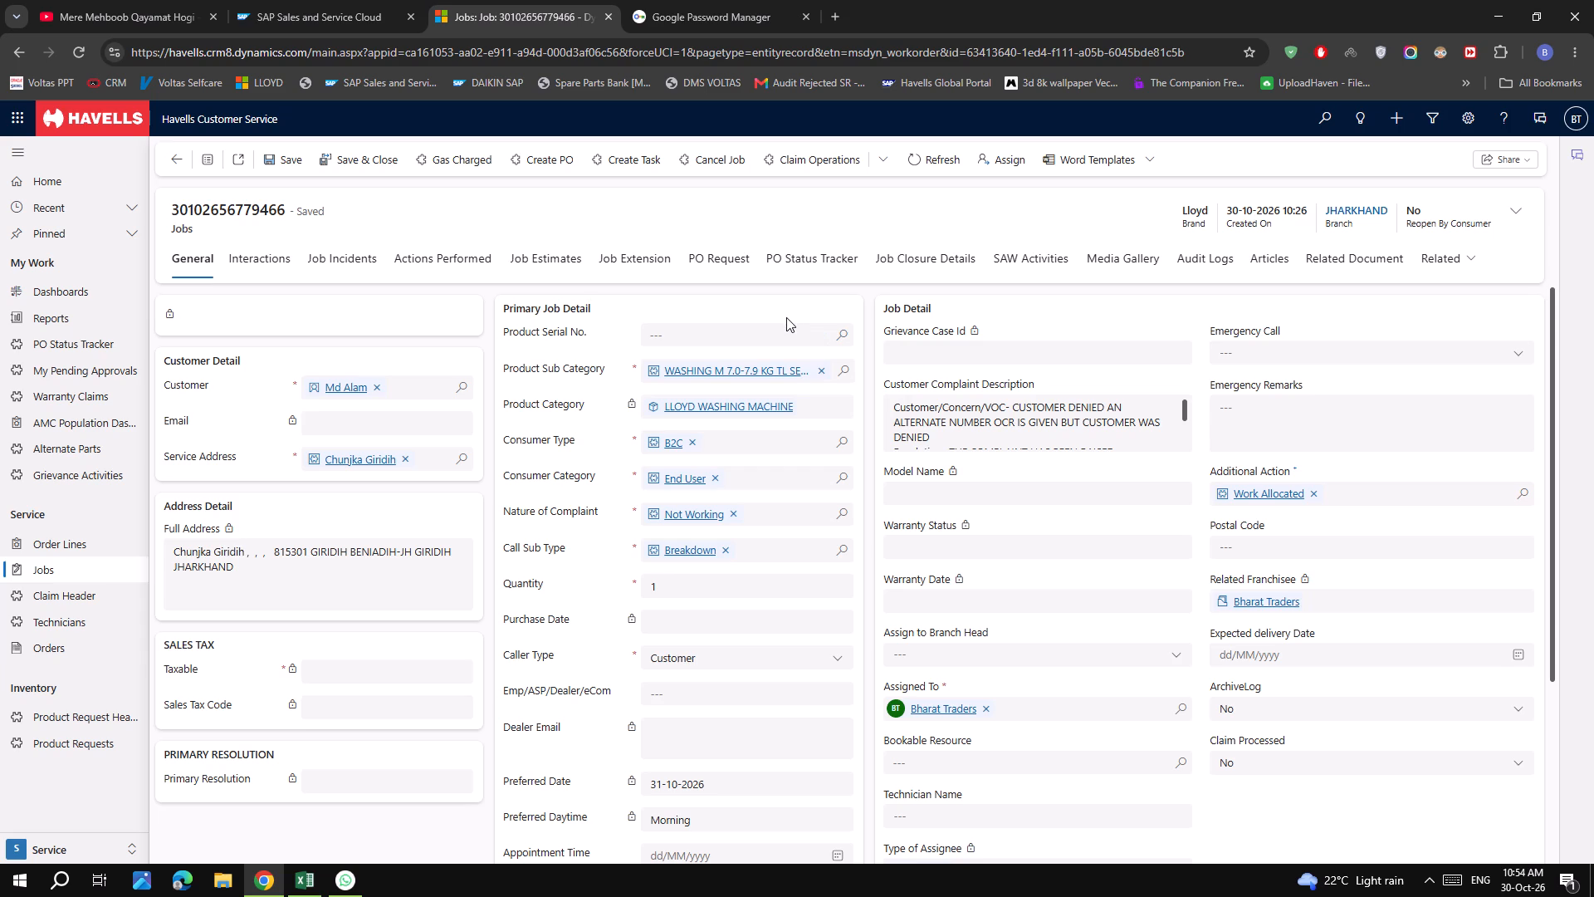
pyautogui.click(832, 331)
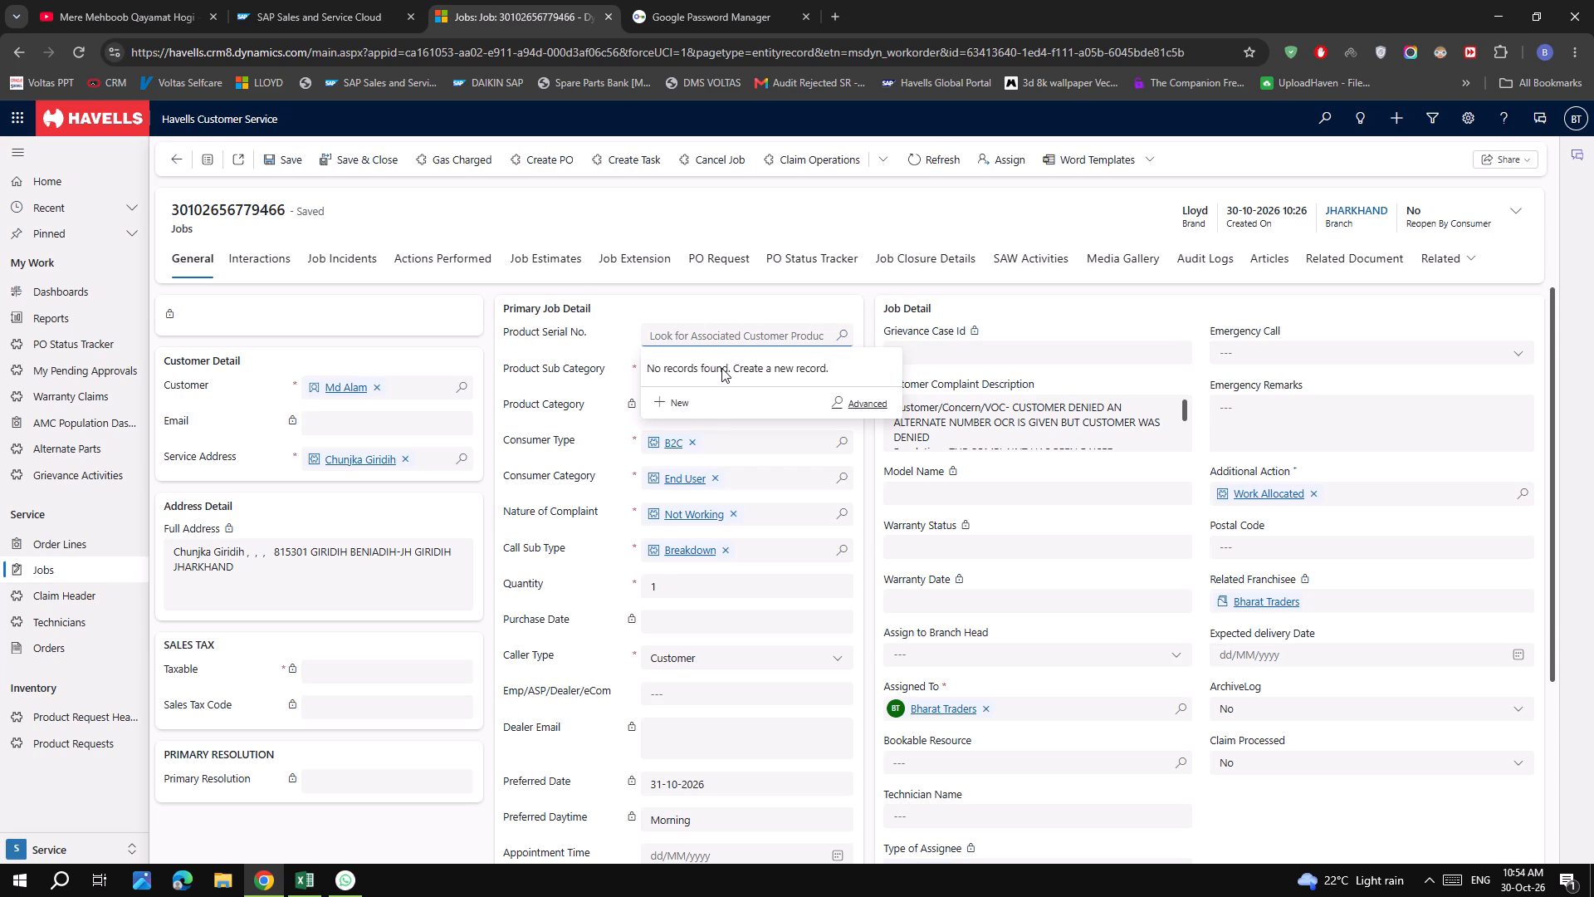
pyautogui.click(721, 303)
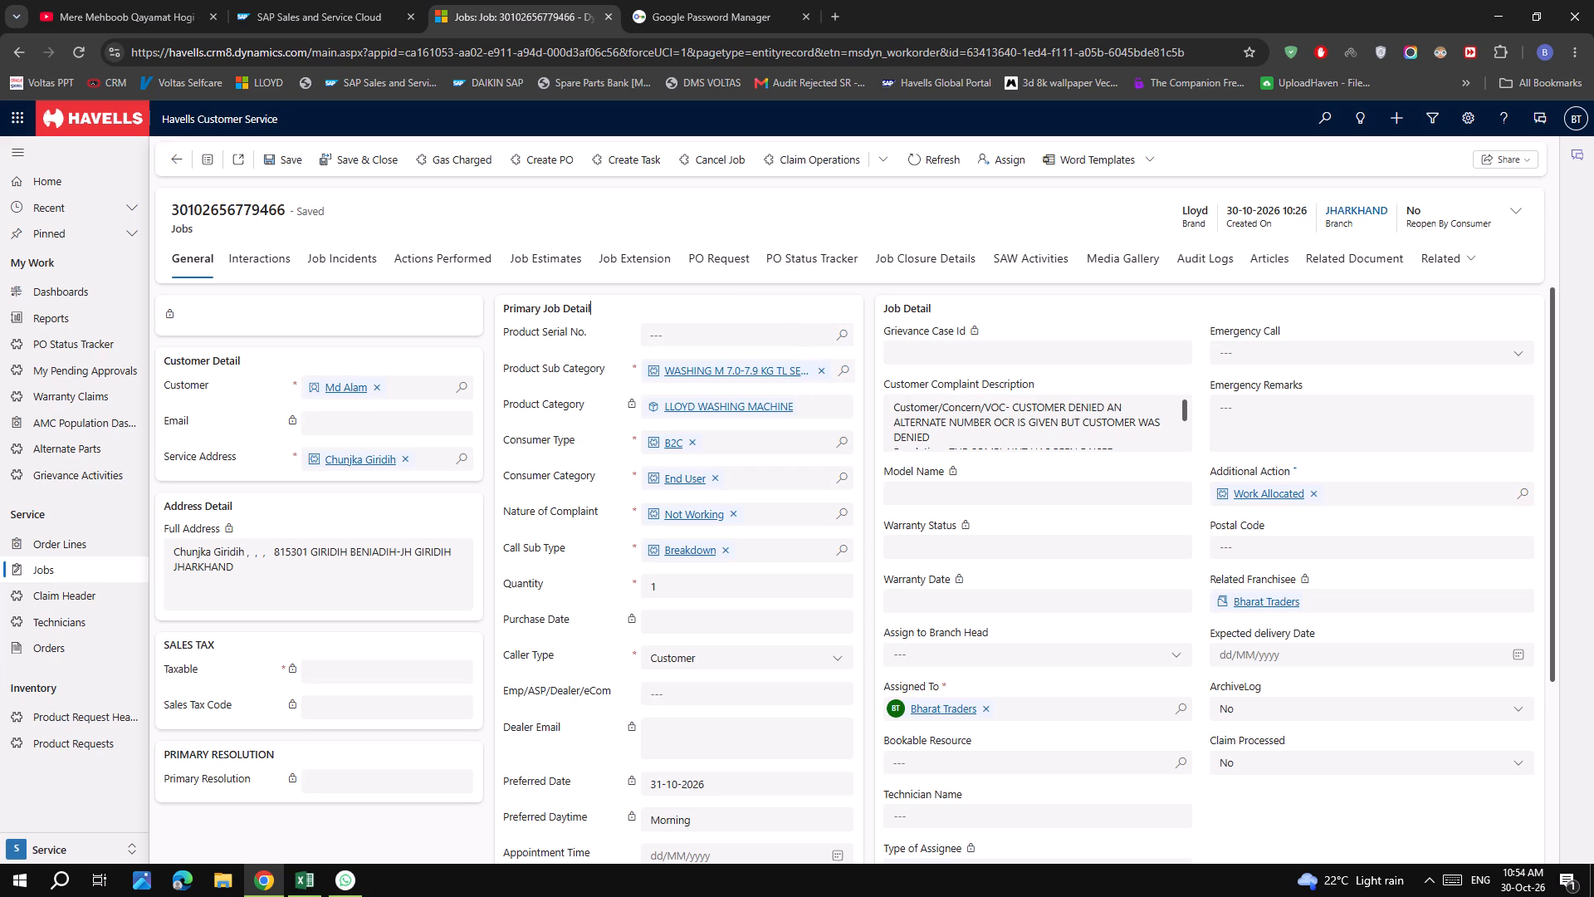
# From the customer's job history, open the closed washing machine job created on 19-07-2026.
pyautogui.click(349, 390)
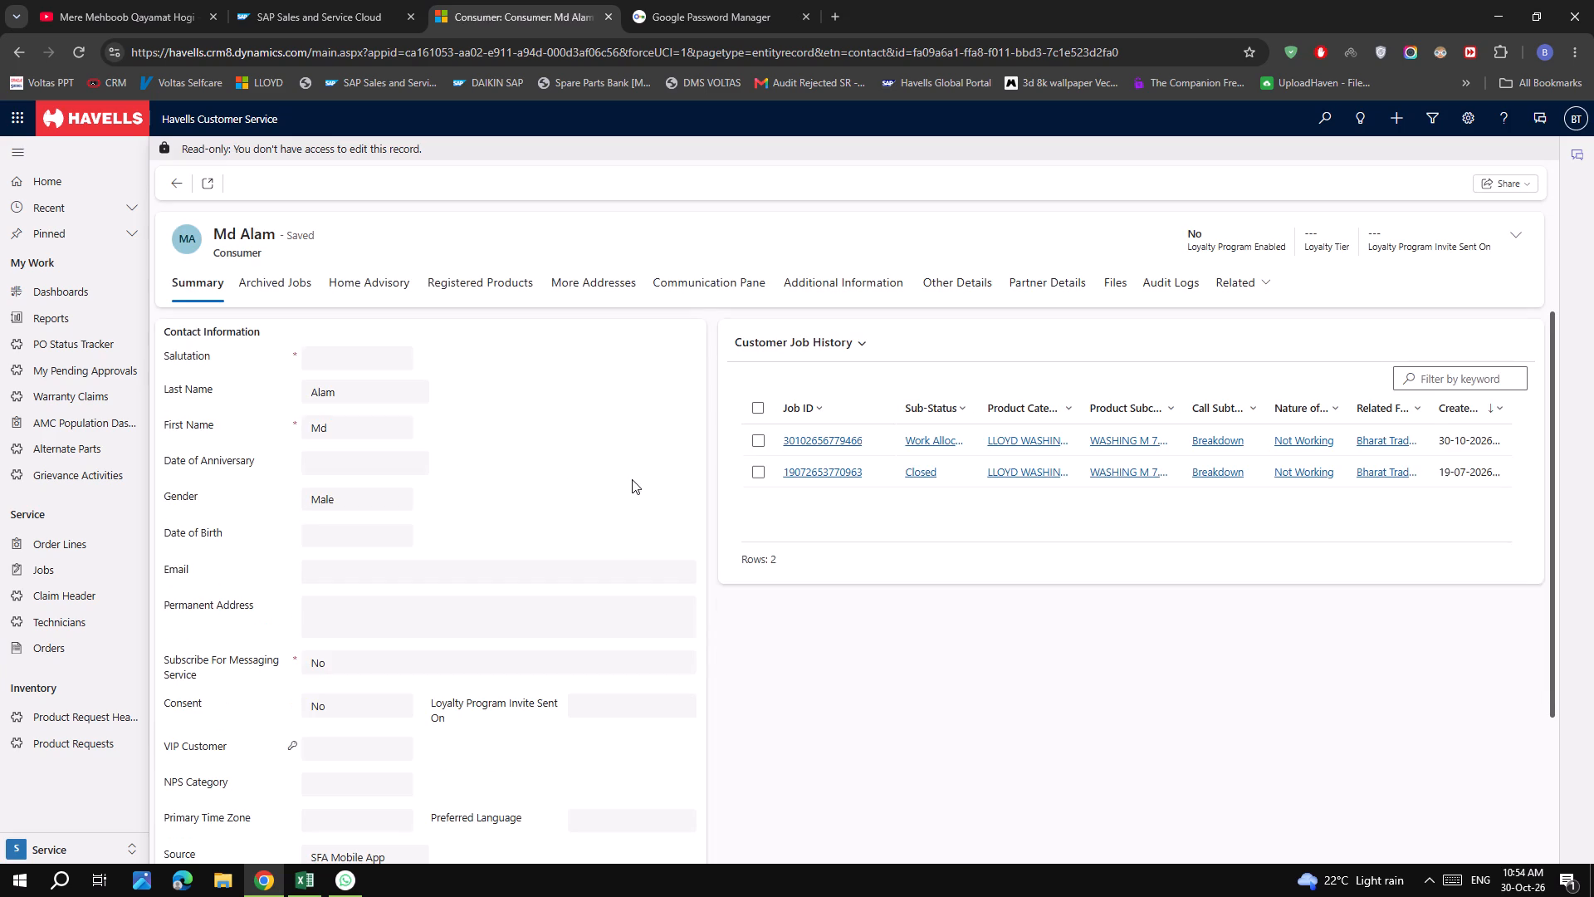
pyautogui.doubleClick(951, 473)
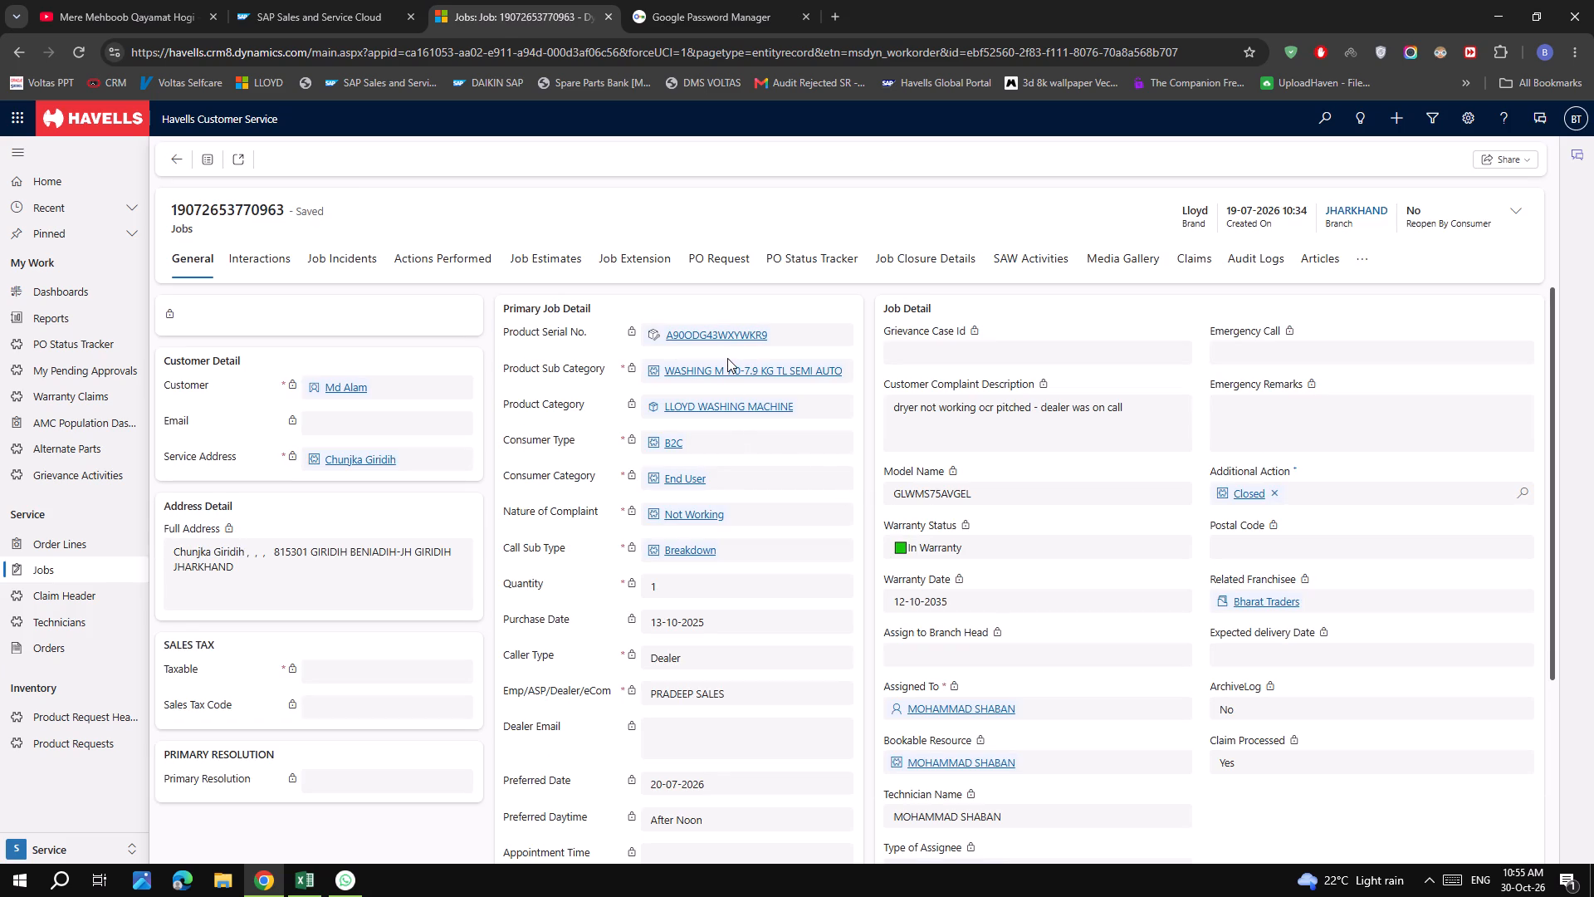
# Open the customer asset linked to the closed job's product serial number and review its attachments and summary details.
pyautogui.click(734, 336)
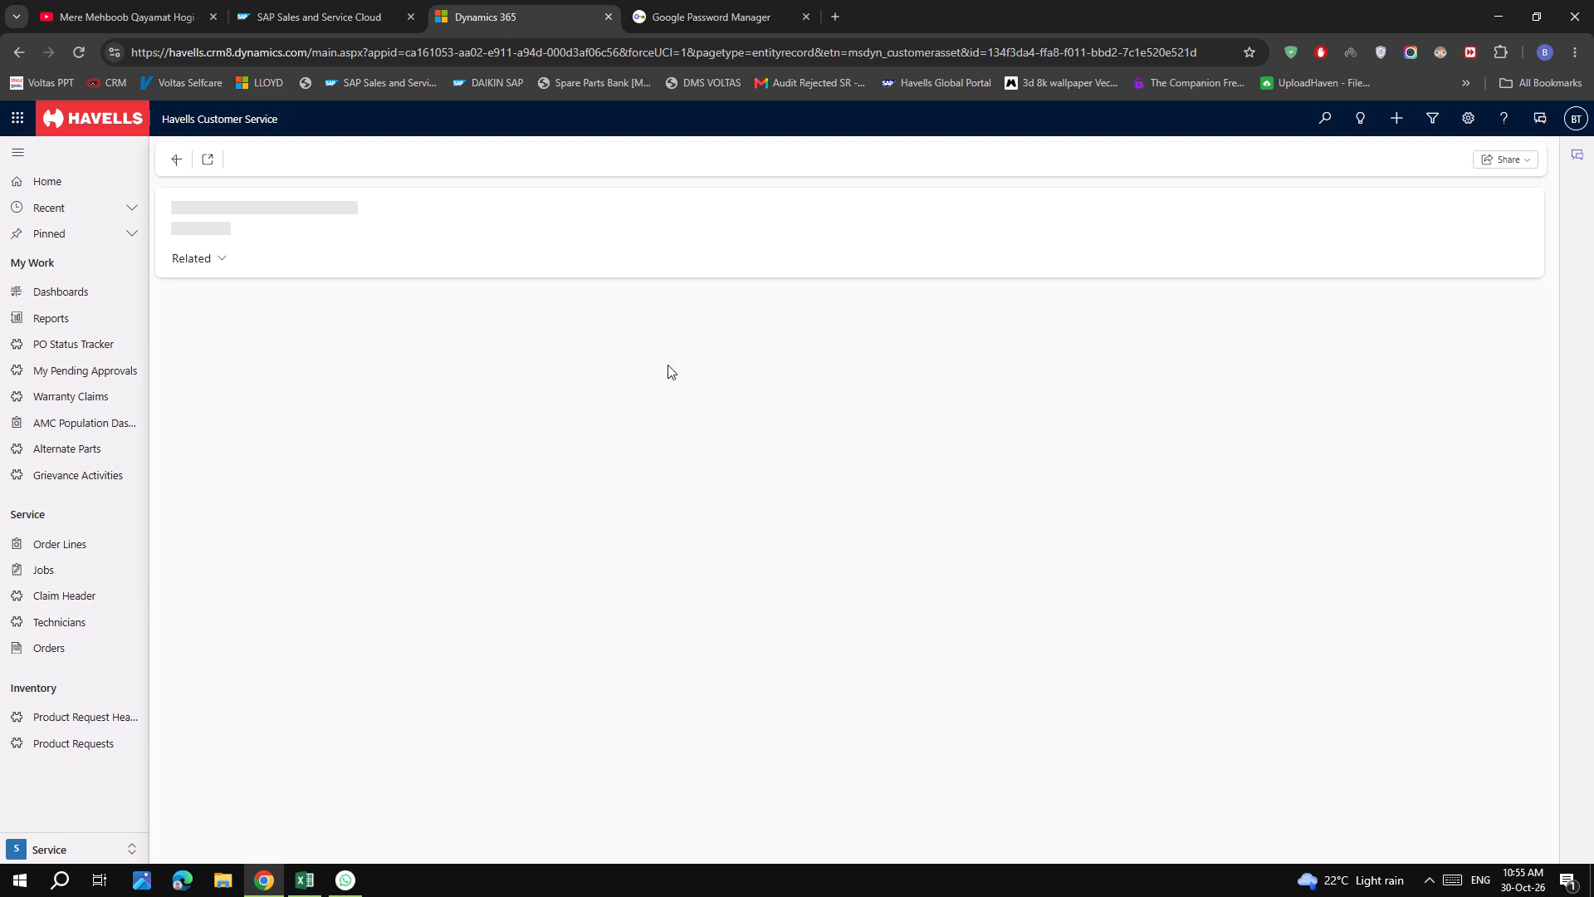
pyautogui.click(295, 264)
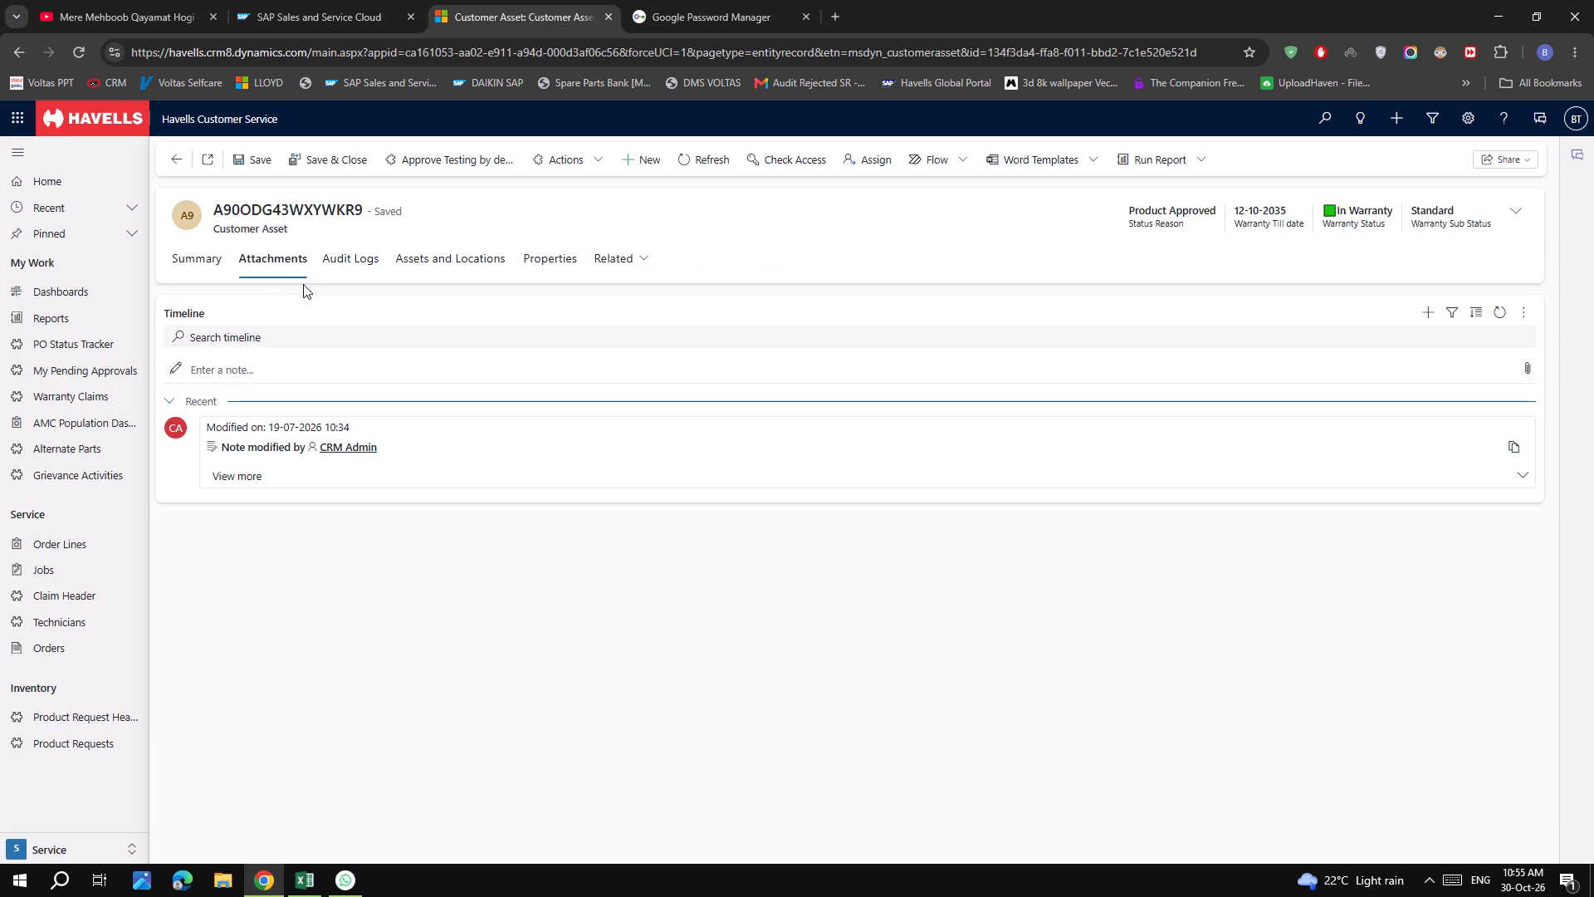
pyautogui.click(191, 259)
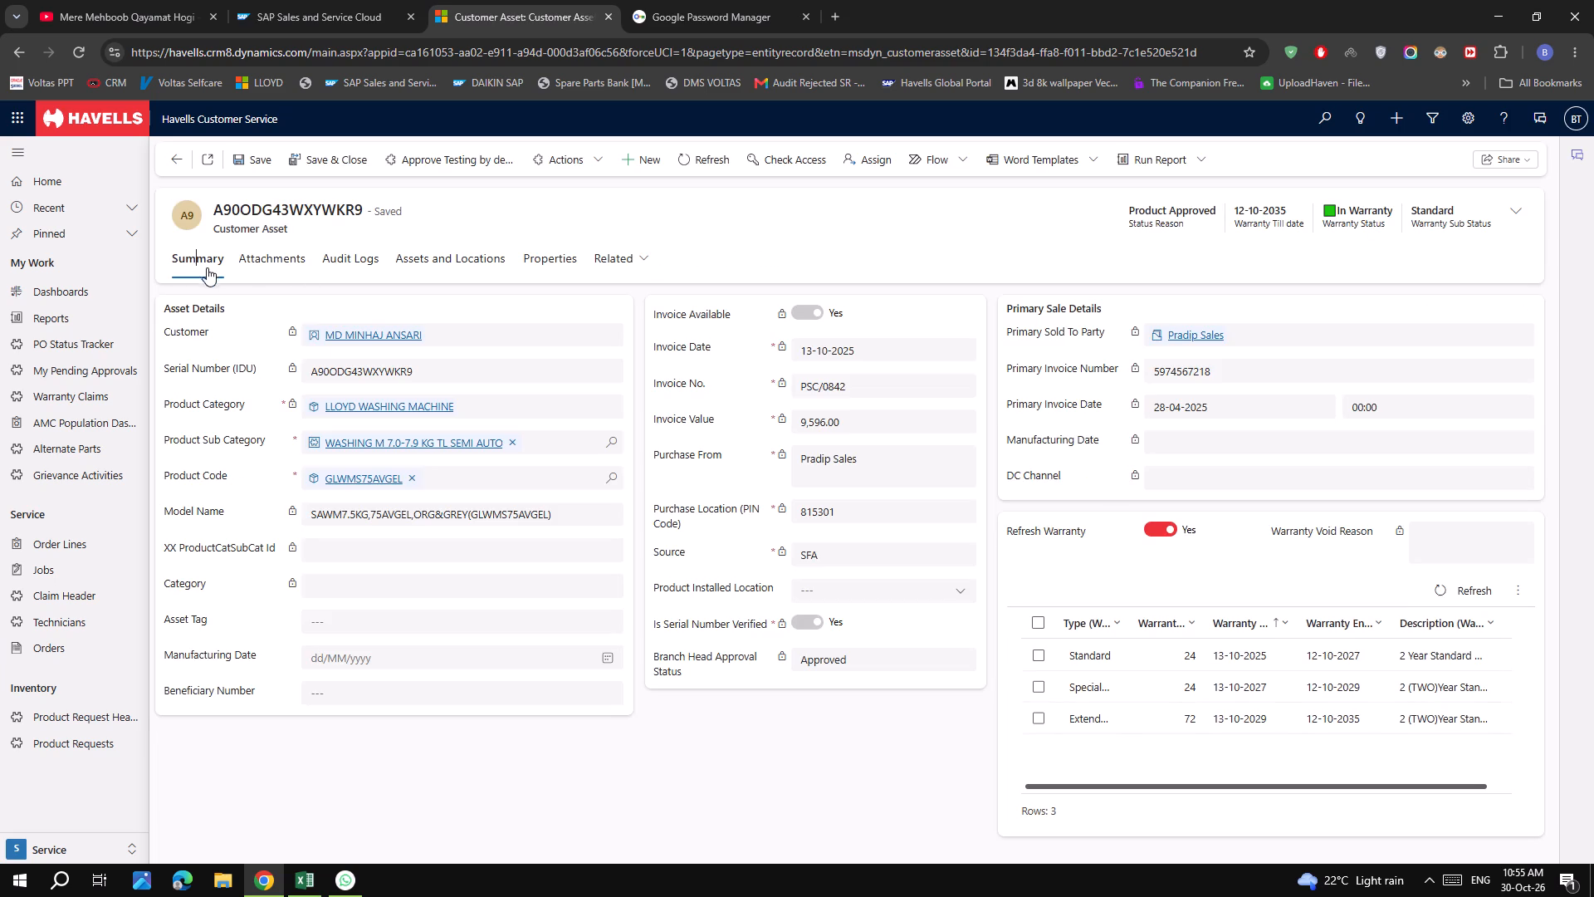
pyautogui.click(568, 228)
pyautogui.click(291, 258)
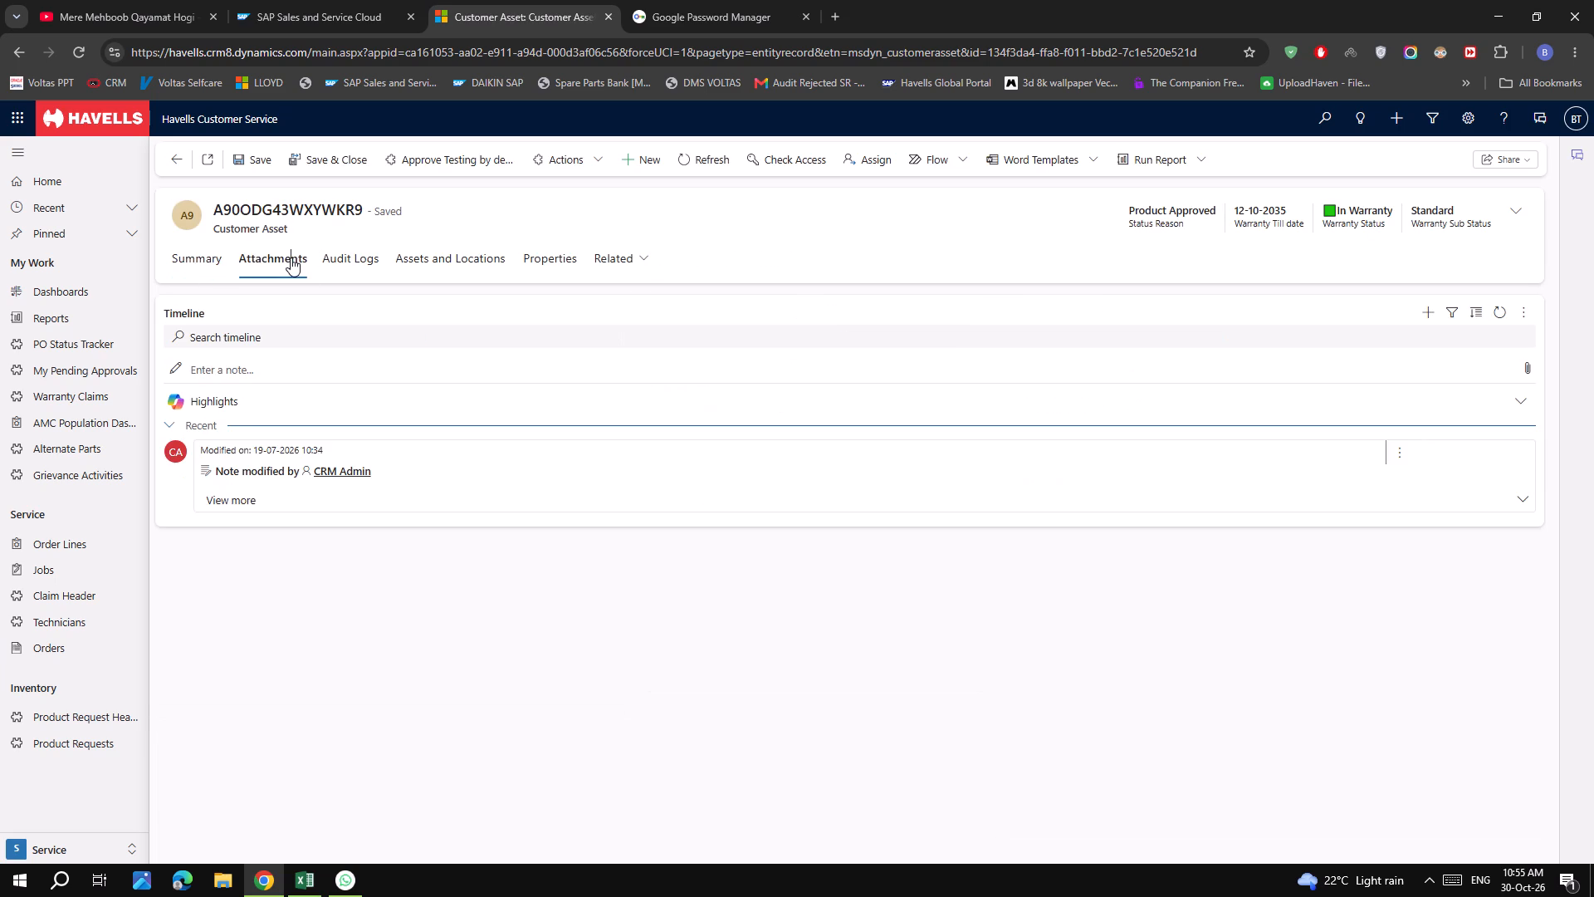
pyautogui.click(198, 264)
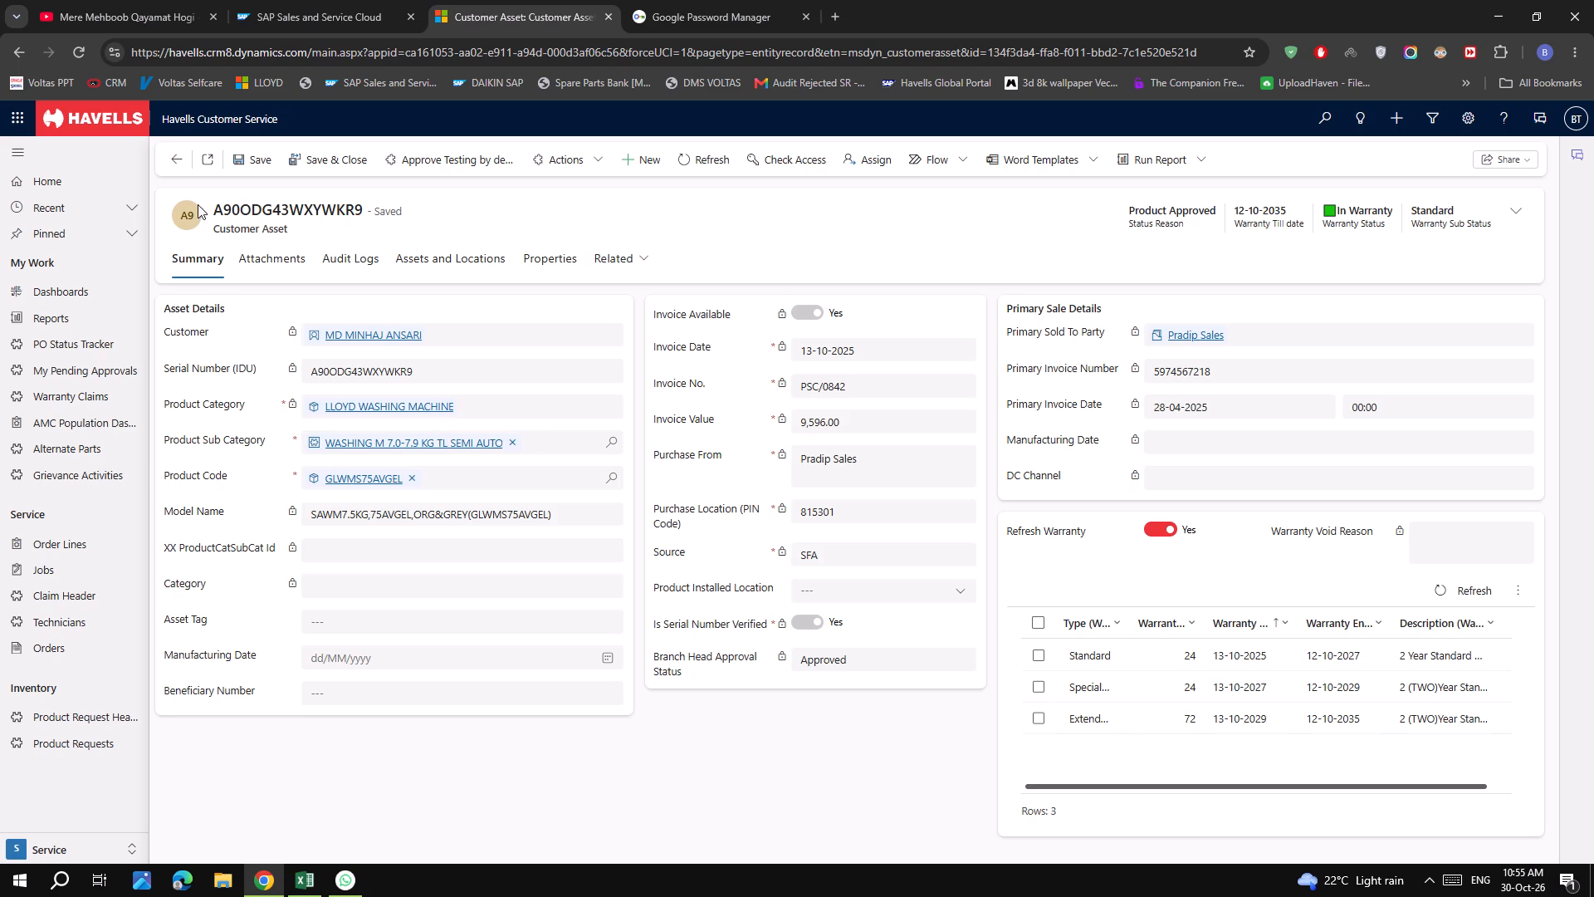
# Go back through the closed job, customer record and current job to the Active Jobs list.
pyautogui.click(170, 164)
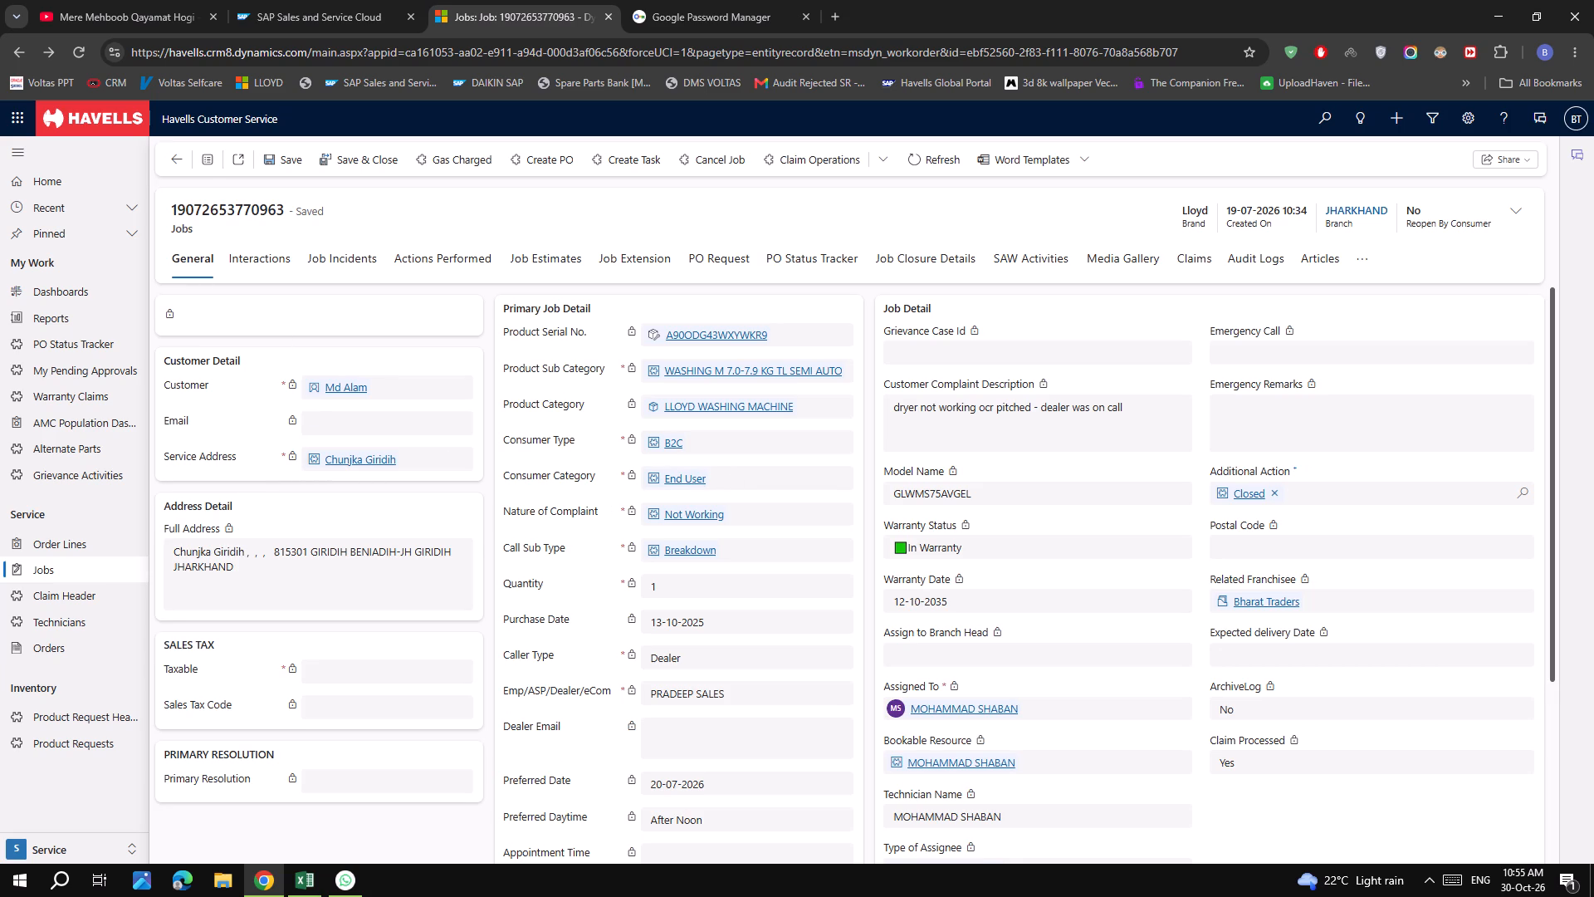
pyautogui.click(169, 159)
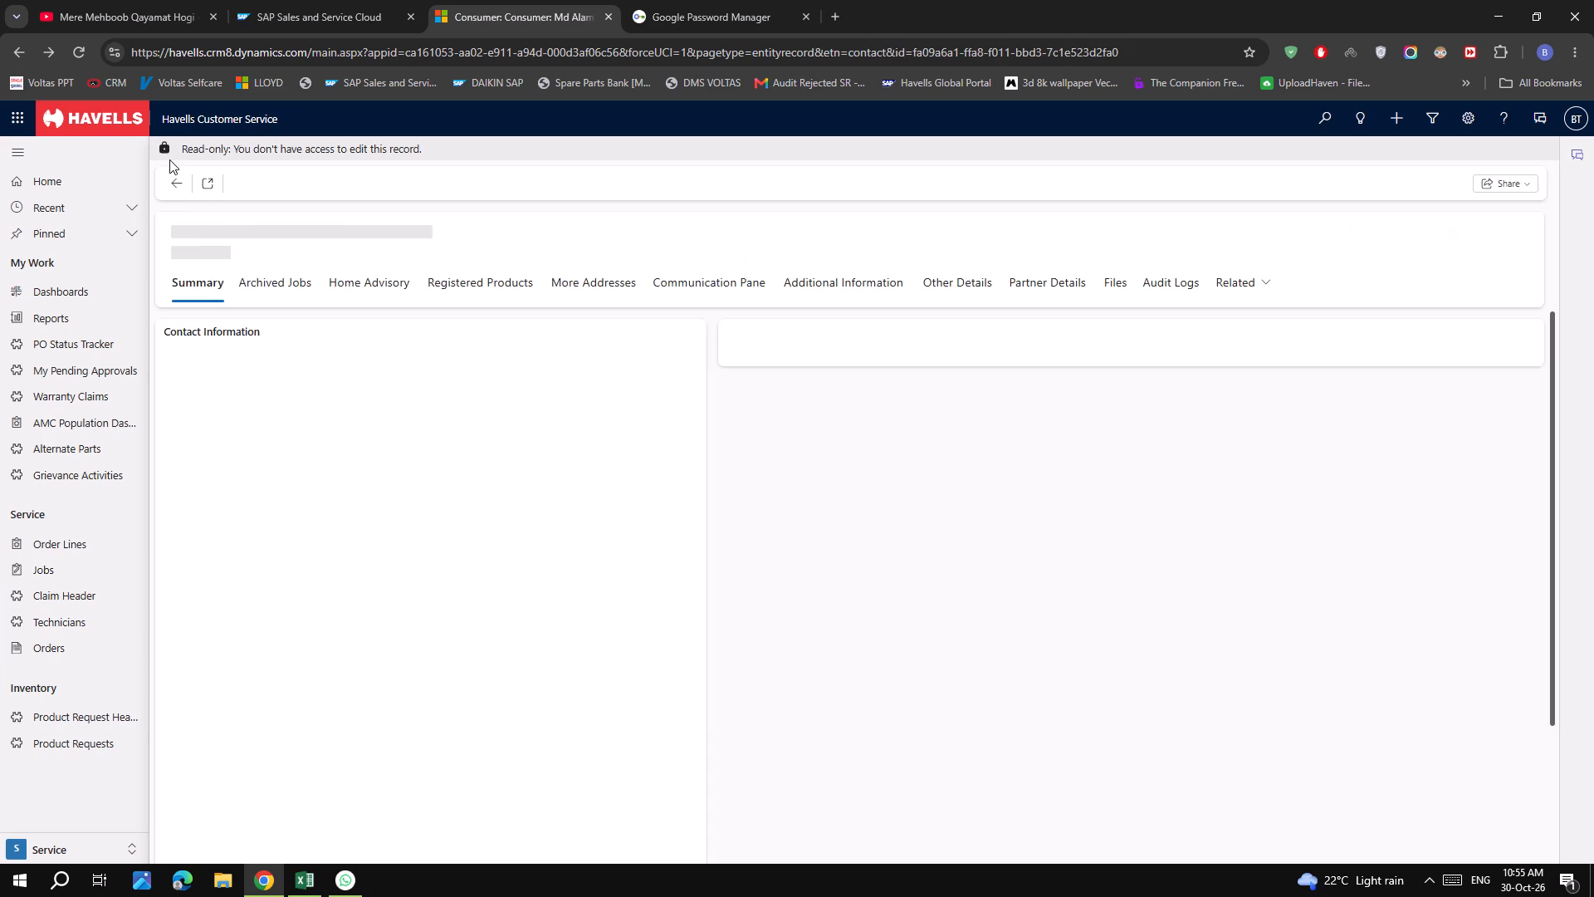
pyautogui.click(174, 190)
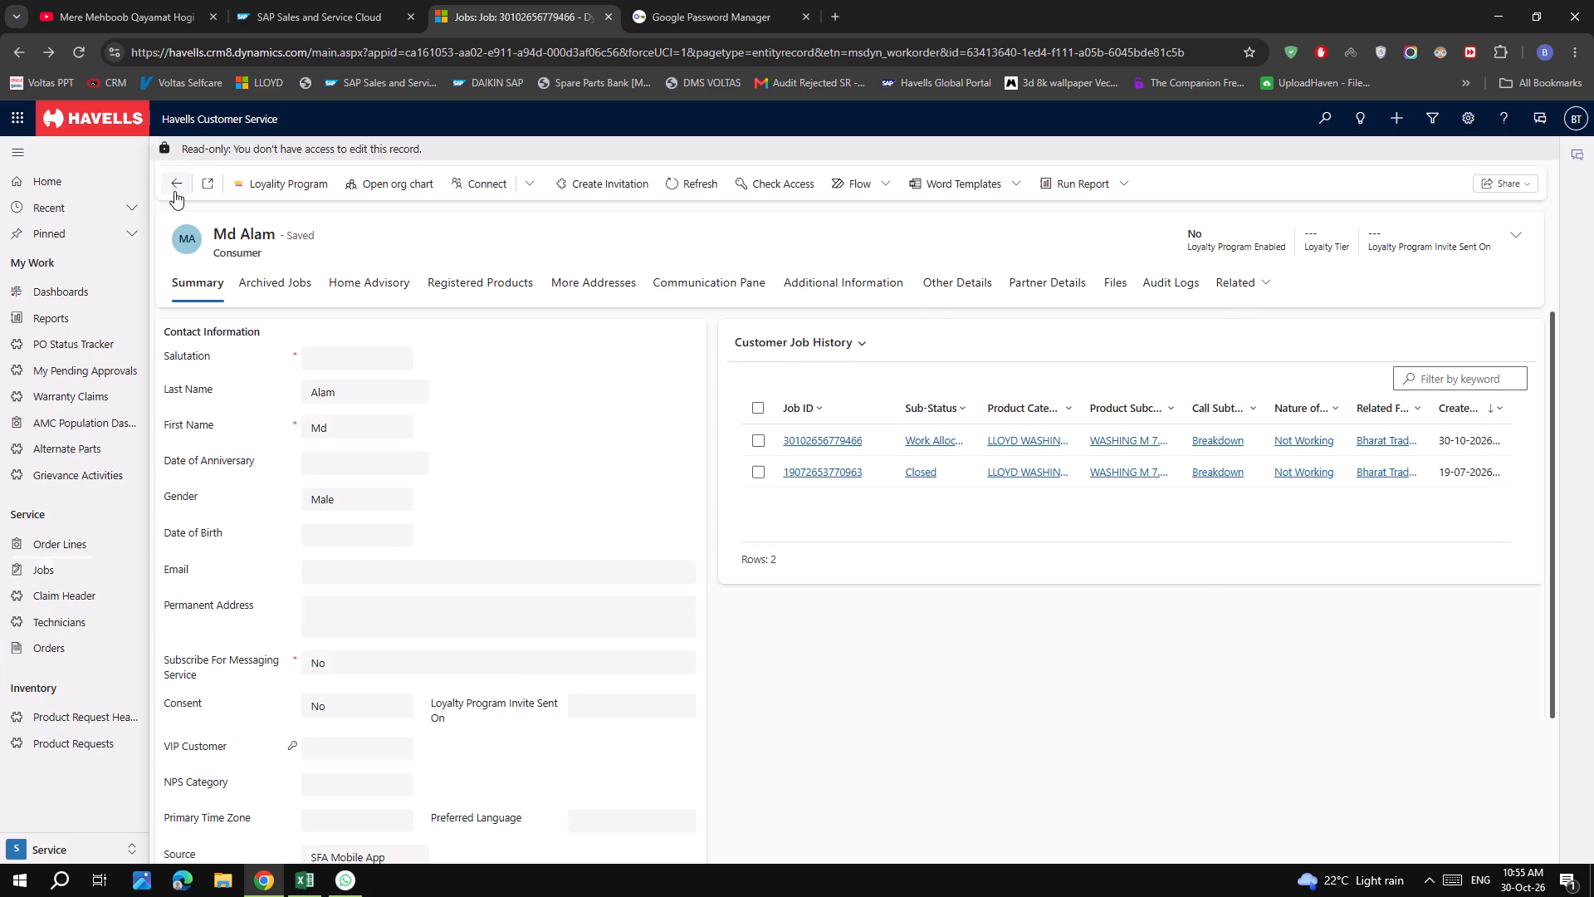
pyautogui.click(169, 163)
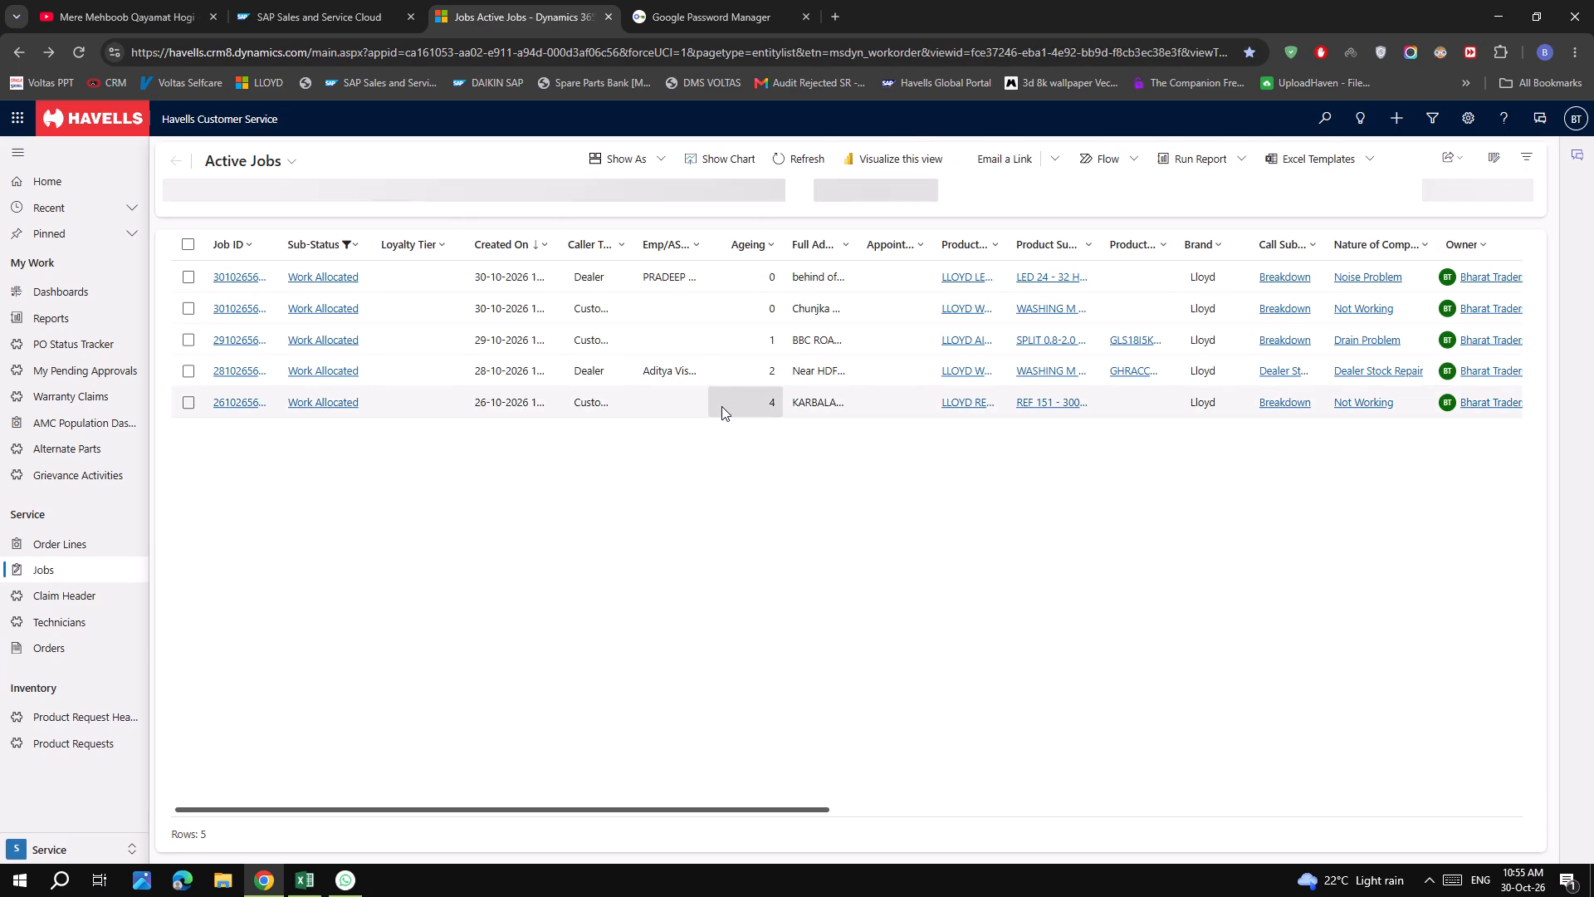
pyautogui.scroll(5, 760, 443)
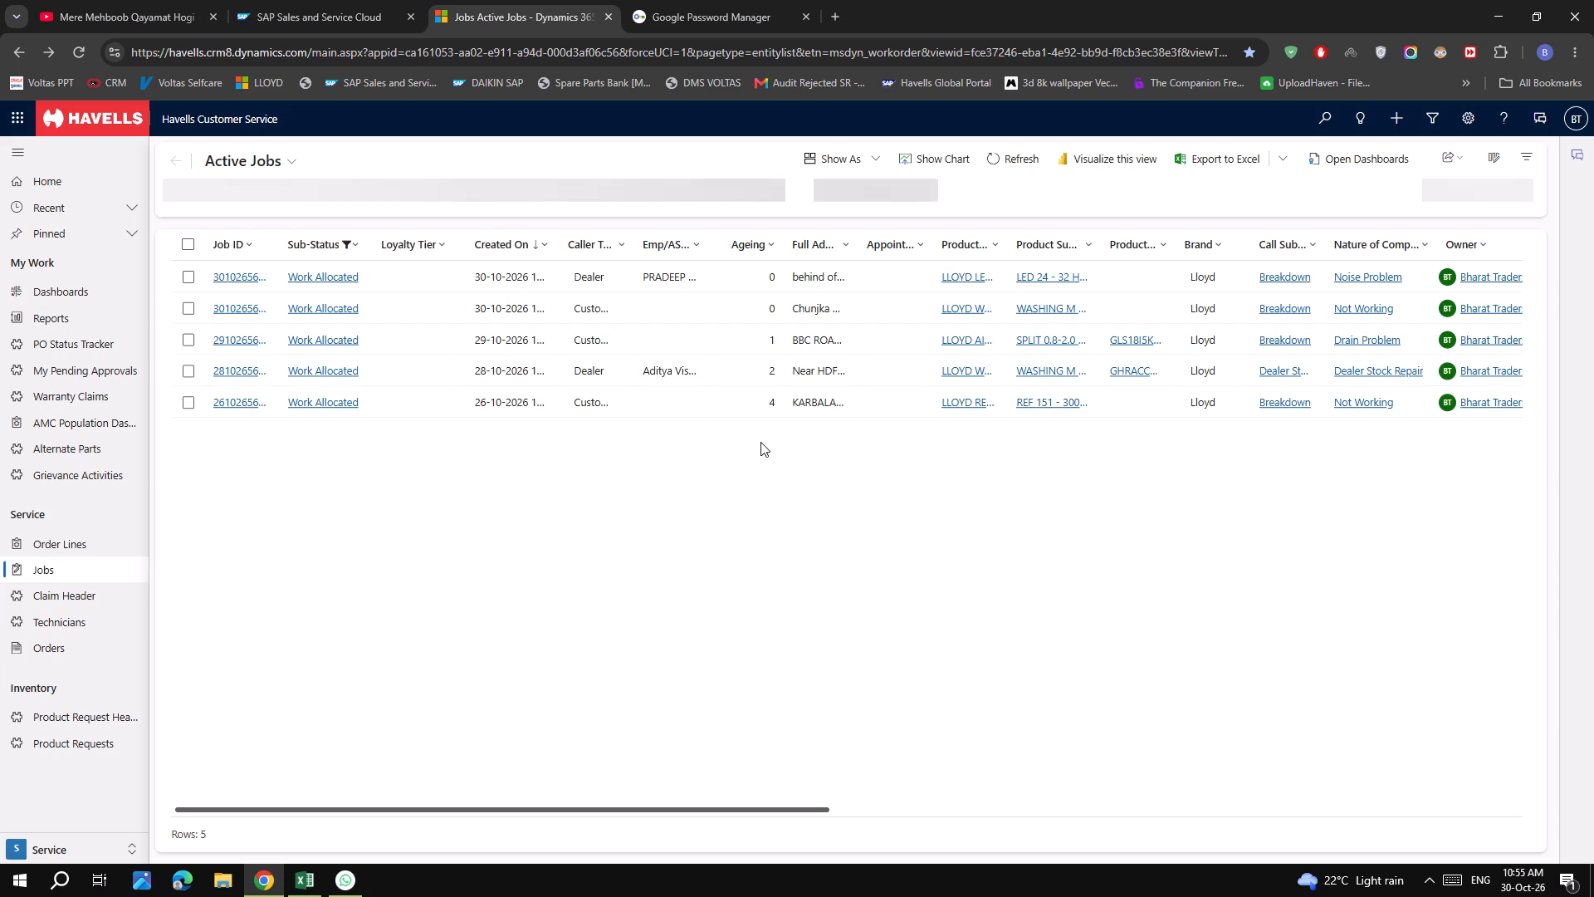
pyautogui.scroll(2, 760, 442)
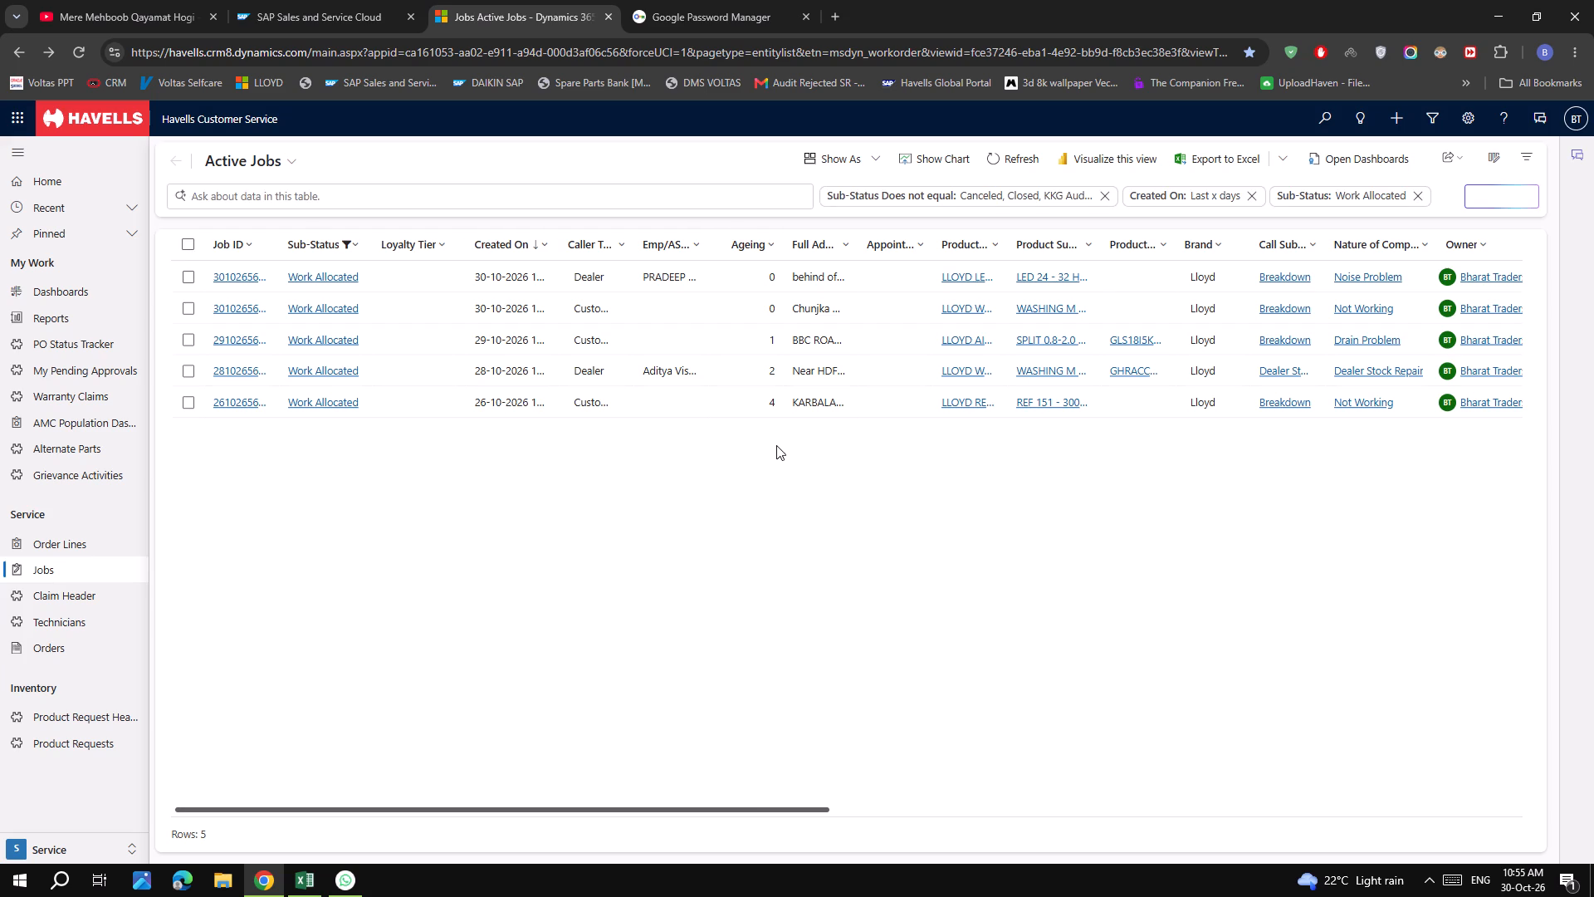